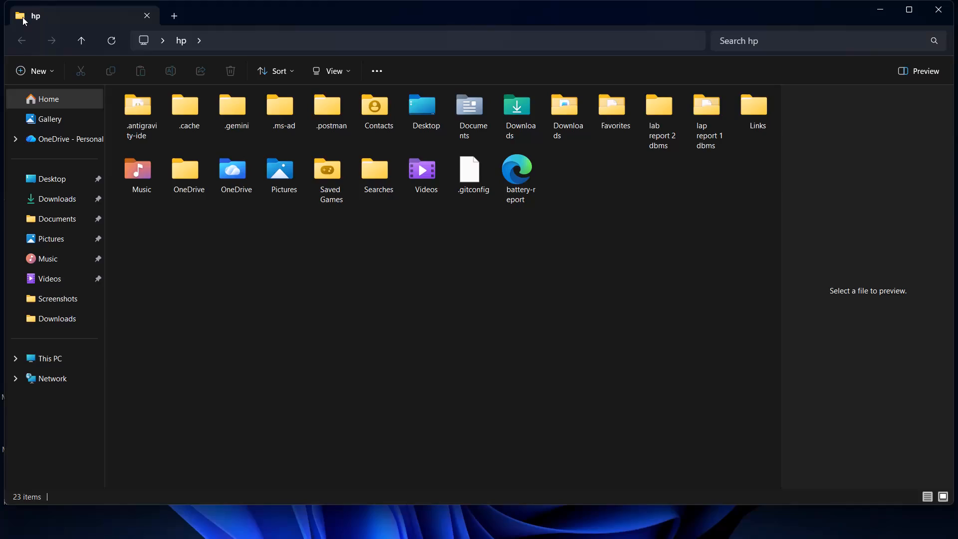
# Open the Word document "fds lab report 1" from the Downloads folder.
pyautogui.click(47, 208)
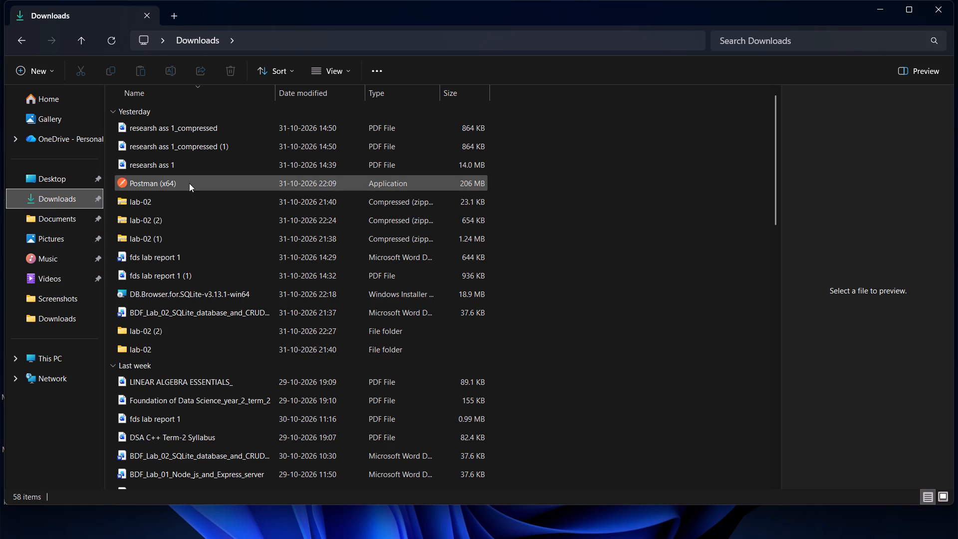
pyautogui.click(171, 254)
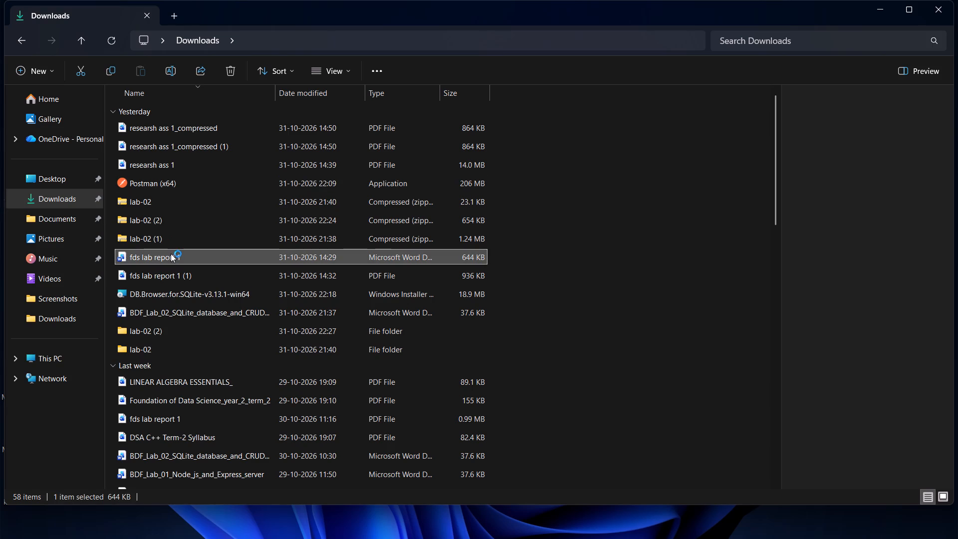
pyautogui.doubleClick(171, 254)
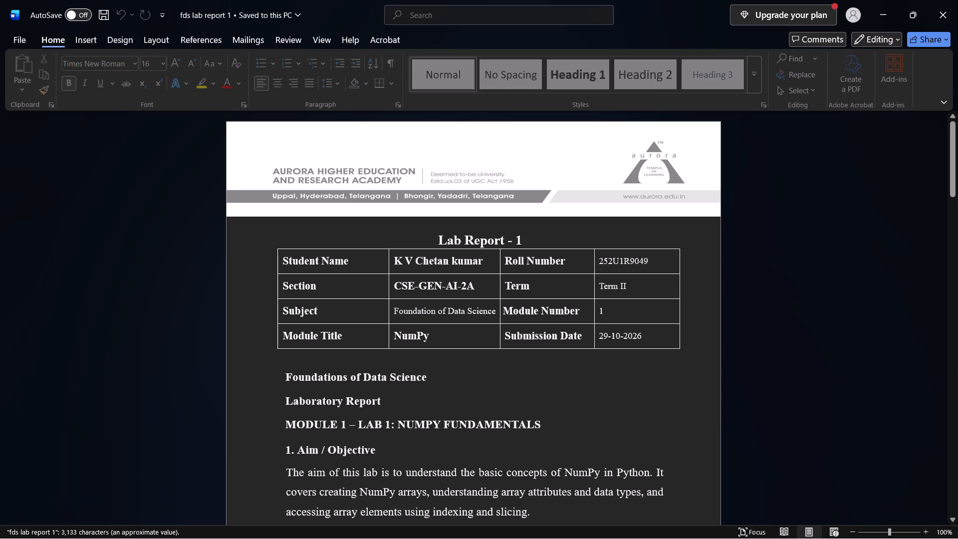
pyautogui.scroll(1, 389, 311)
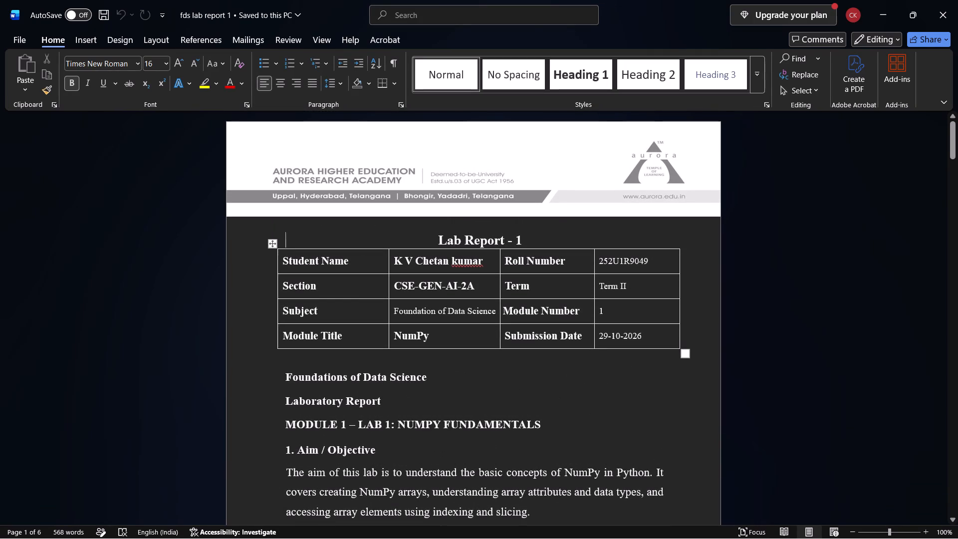
# Clear the Subject value "Foundation of Data Science" from the lab report's header table.
pyautogui.click(494, 311)
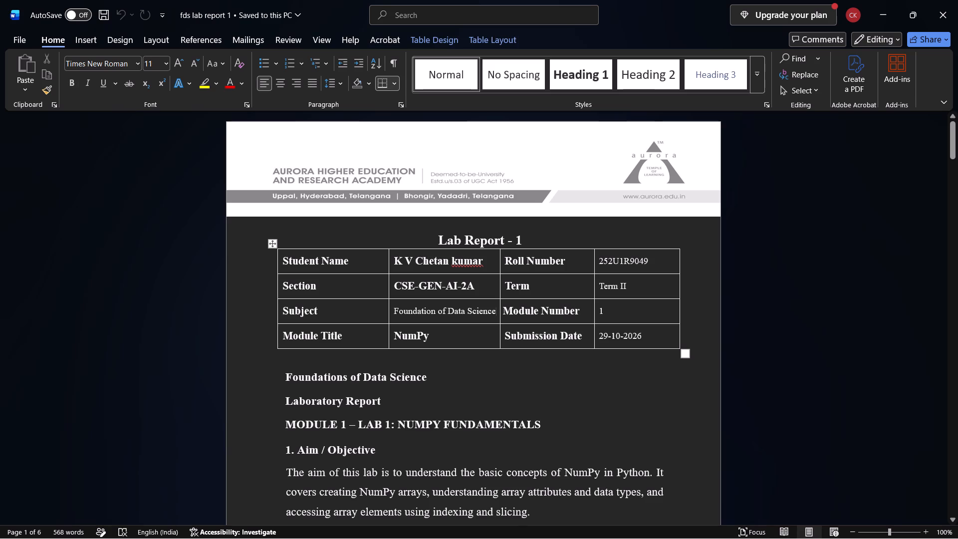
pyautogui.press('BackSpace')
pyautogui.press('BackSpace')
pyautogui.press('BackSpace')
pyautogui.press('BackSpace')
pyautogui.press('BackSpace')
pyautogui.press('BackSpace')
pyautogui.press('BackSpace')
pyautogui.press('BackSpace')
pyautogui.press('BackSpace')
pyautogui.press('BackSpace')
pyautogui.press('BackSpace')
pyautogui.press('BackSpace')
pyautogui.press('BackSpace')
pyautogui.press('BackSpace')
pyautogui.press('BackSpace')
pyautogui.press('BackSpace')
pyautogui.press('BackSpace')
pyautogui.press('BackSpace')
pyautogui.press('BackSpace')
pyautogui.press('BackSpace')
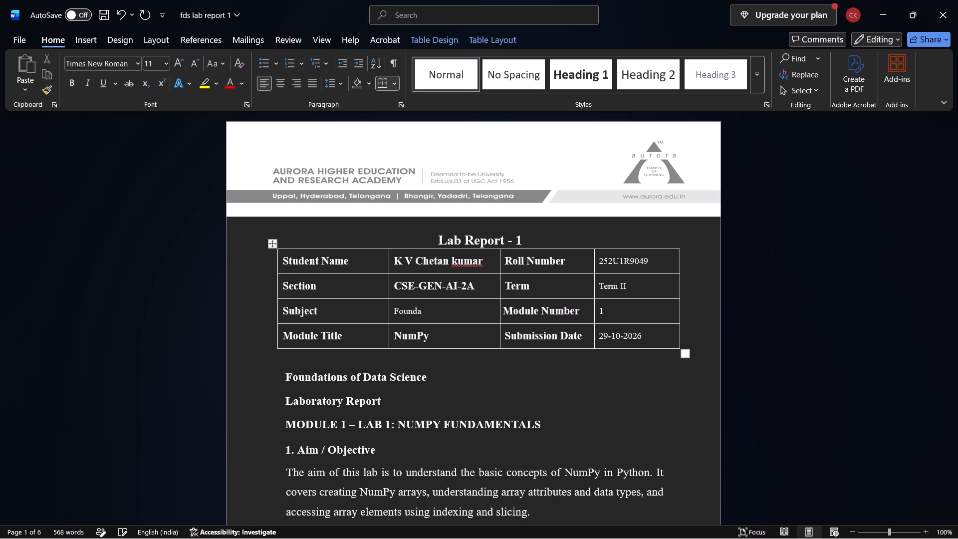
pyautogui.press('BackSpace')
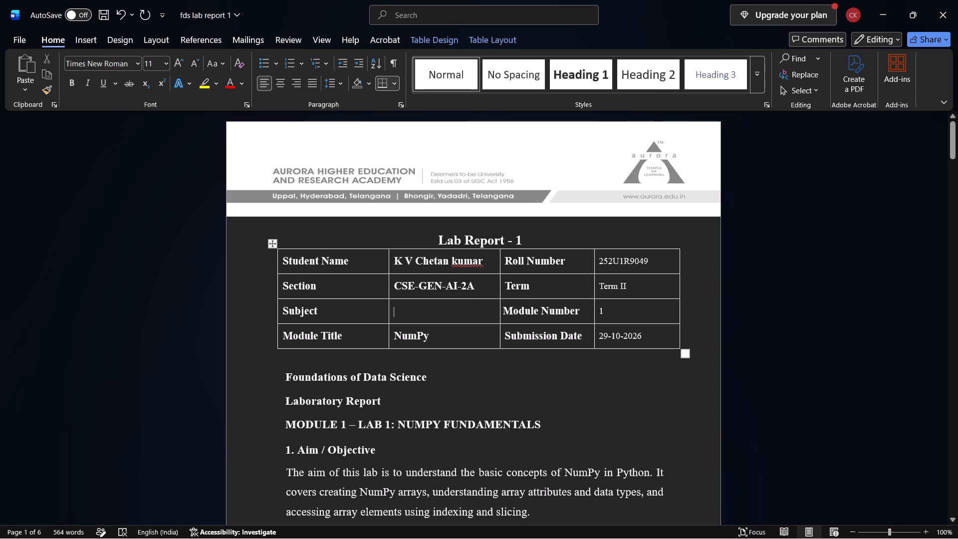
# Clear the Module Title value "NumPy" from the header table and return to the empty Subject cell.
pyautogui.click(458, 339)
pyautogui.press('BackSpace')
pyautogui.press('BackSpace')
pyautogui.press('BackSpace')
pyautogui.press('BackSpace')
pyautogui.press('BackSpace')
pyautogui.press('BackSpace')
pyautogui.press('BackSpace')
pyautogui.press('BackSpace')
pyautogui.press('BackSpace')
pyautogui.press('BackSpace')
pyautogui.press('BackSpace')
pyautogui.press('BackSpace')
pyautogui.press('BackSpace')
pyautogui.press('BackSpace')
pyautogui.press('BackSpace')
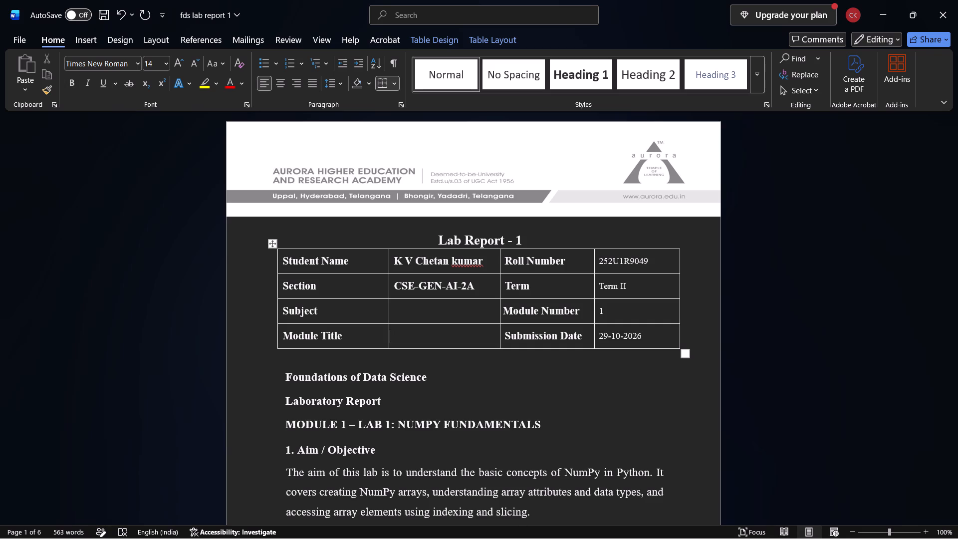
pyautogui.click(428, 311)
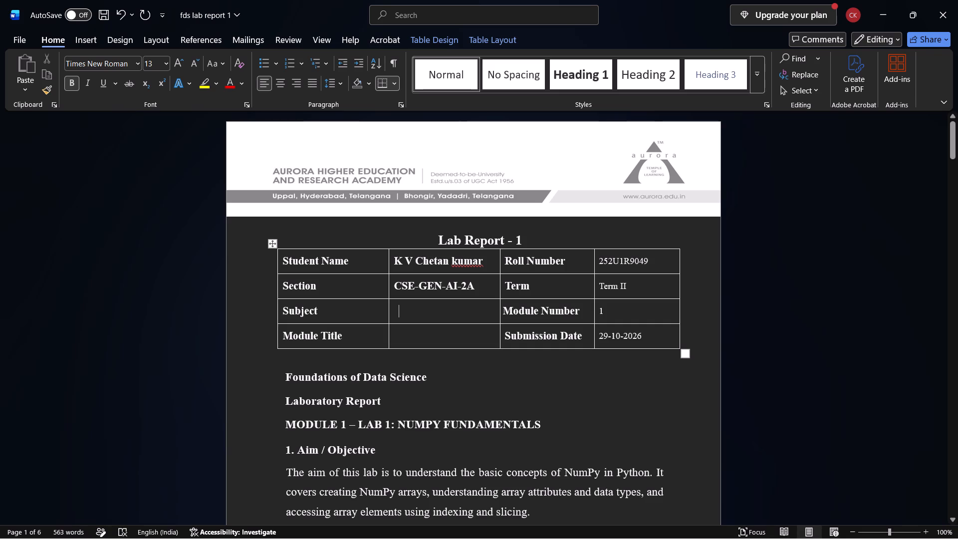
# Delete all report body content below the header table, from the "Foundations of Data Science" heading through the last page.
pyautogui.moveTo(283, 371); pyautogui.dragTo(672, 538)
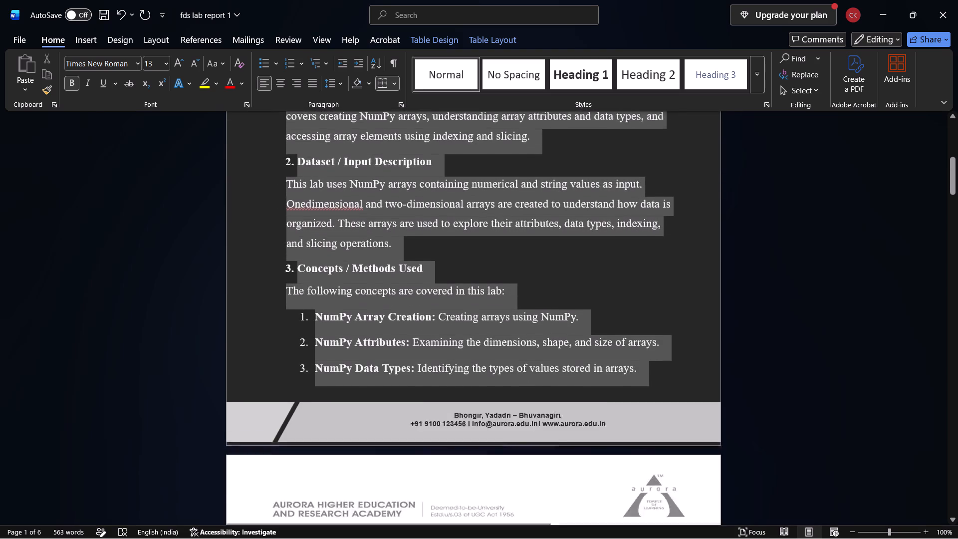
pyautogui.moveTo(672, 538); pyautogui.dragTo(691, 538)
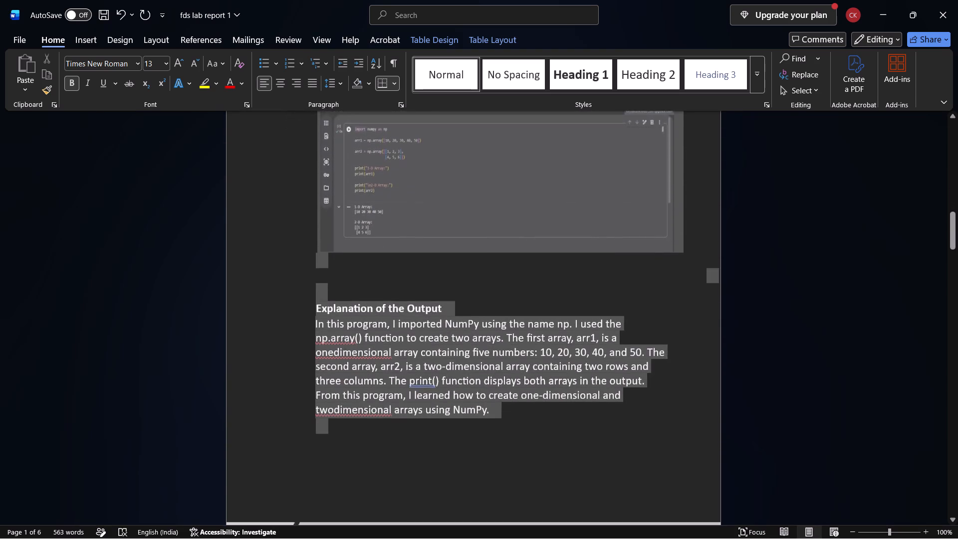
pyautogui.moveTo(691, 538); pyautogui.dragTo(685, 538)
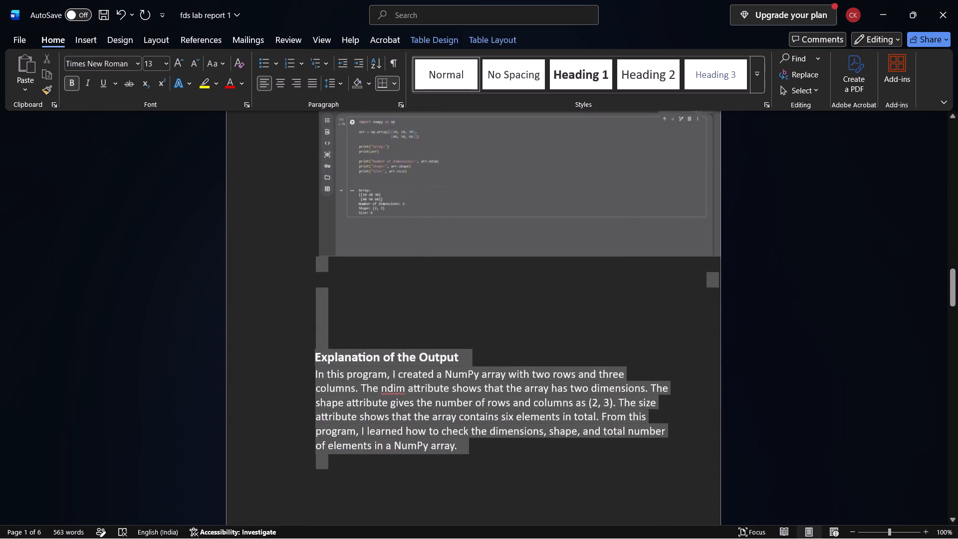
pyautogui.moveTo(685, 538); pyautogui.dragTo(683, 538)
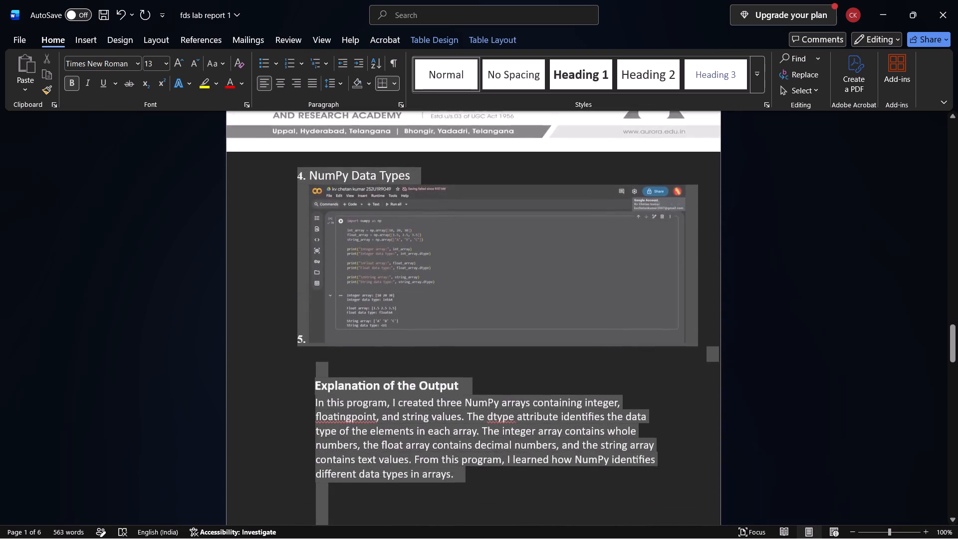
pyautogui.moveTo(683, 538); pyautogui.dragTo(684, 538)
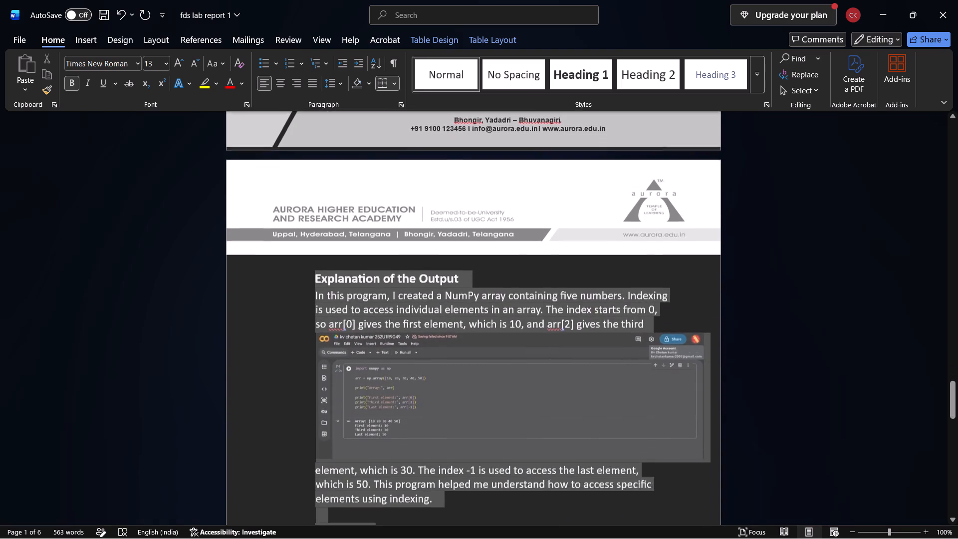
pyautogui.moveTo(684, 538); pyautogui.dragTo(684, 538)
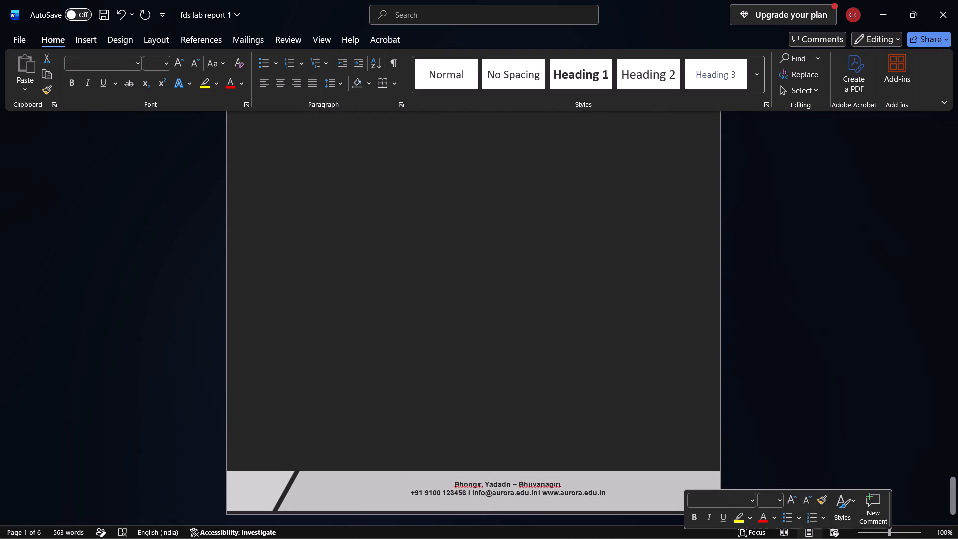
pyautogui.press('BackSpace')
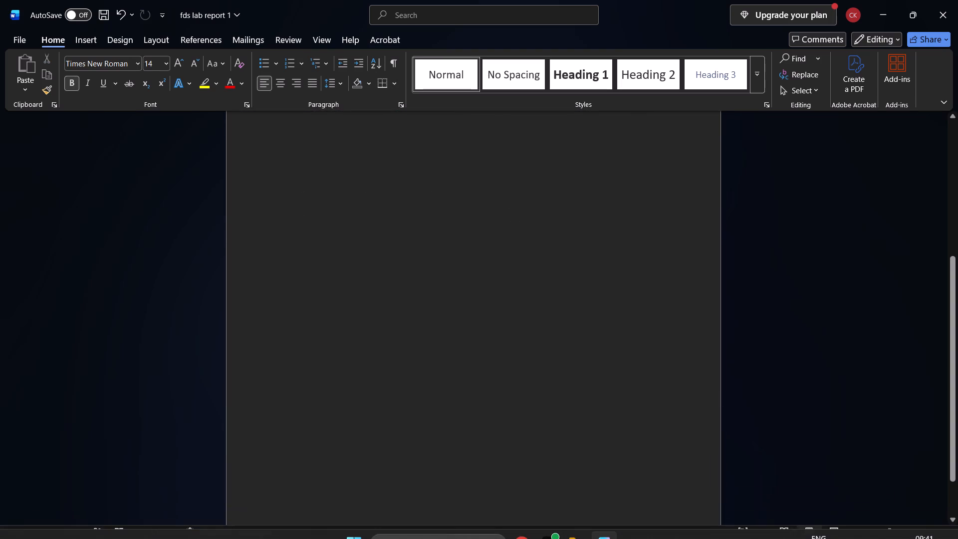
# Enter "Backend" as the first word of the Subject value in the header table.
pyautogui.scroll(4, 457, 312)
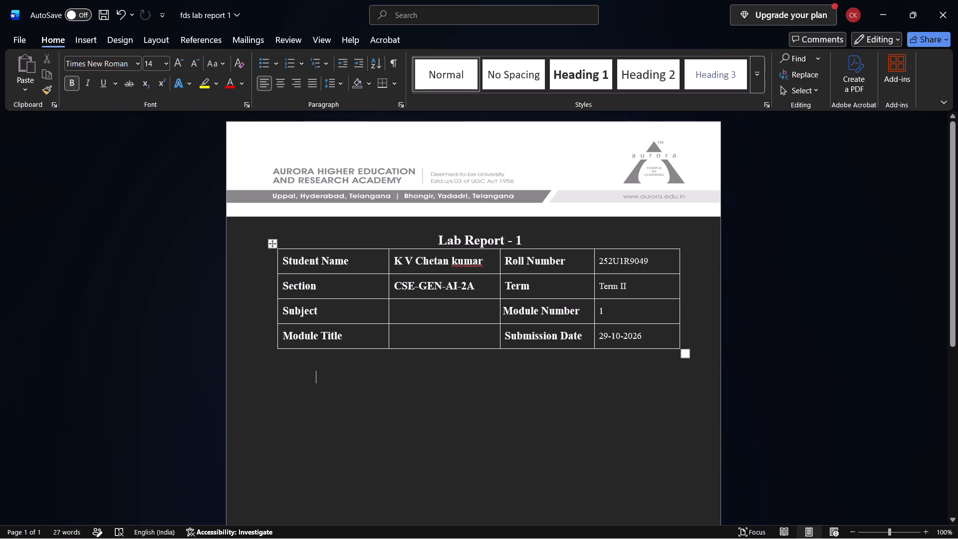
pyautogui.click(446, 316)
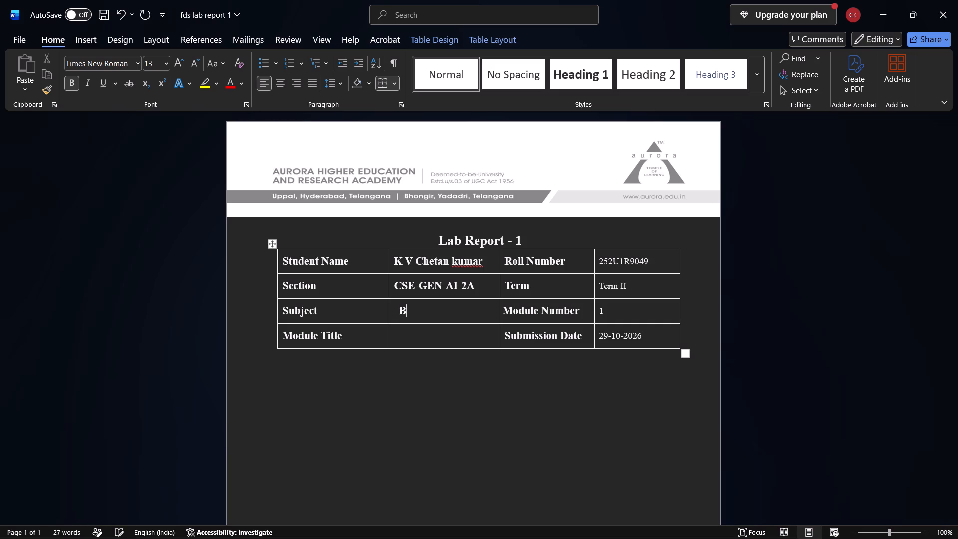
pyautogui.write('ackend')
pyautogui.press('space')
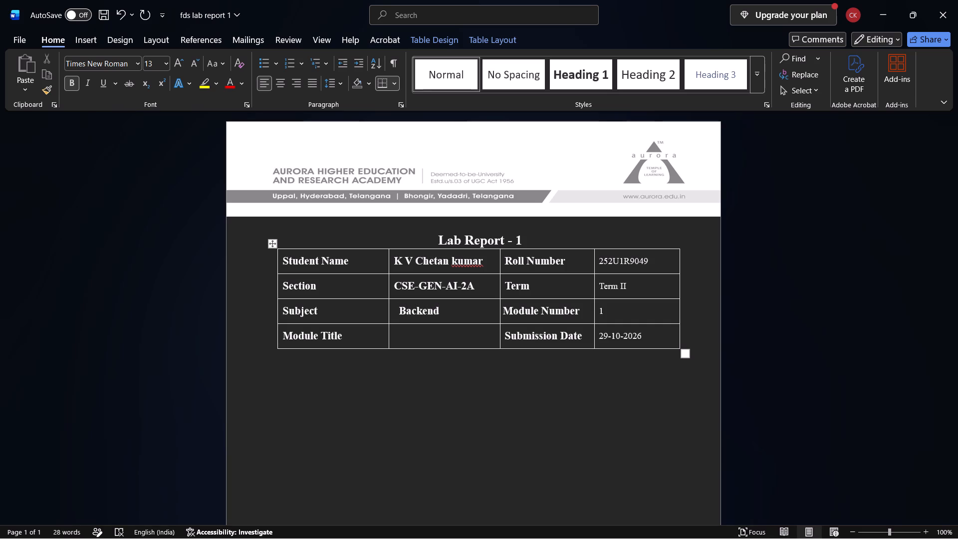
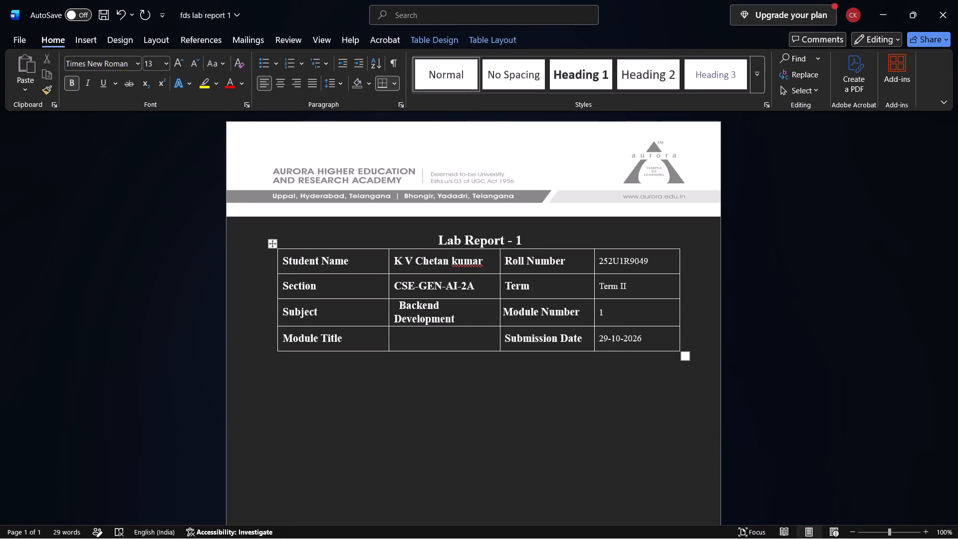
# Complete the Subject value in the header table by adding "of fundamental" after "Backend Development".
pyautogui.press('space')
pyautogui.write('pf')
pyautogui.press('BackSpace')
pyautogui.press('BackSpace')
pyautogui.write('of')
pyautogui.press('space')
pyautogui.write('fundamental')
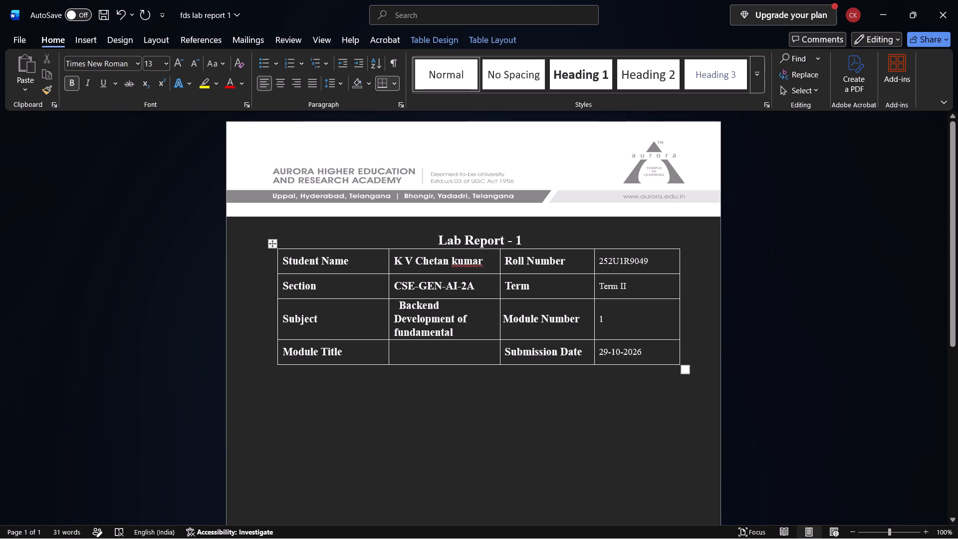
# Change the day in the header table's Submission Date so the date reads 01-10-2026.
pyautogui.click(608, 350)
pyautogui.press('BackSpace')
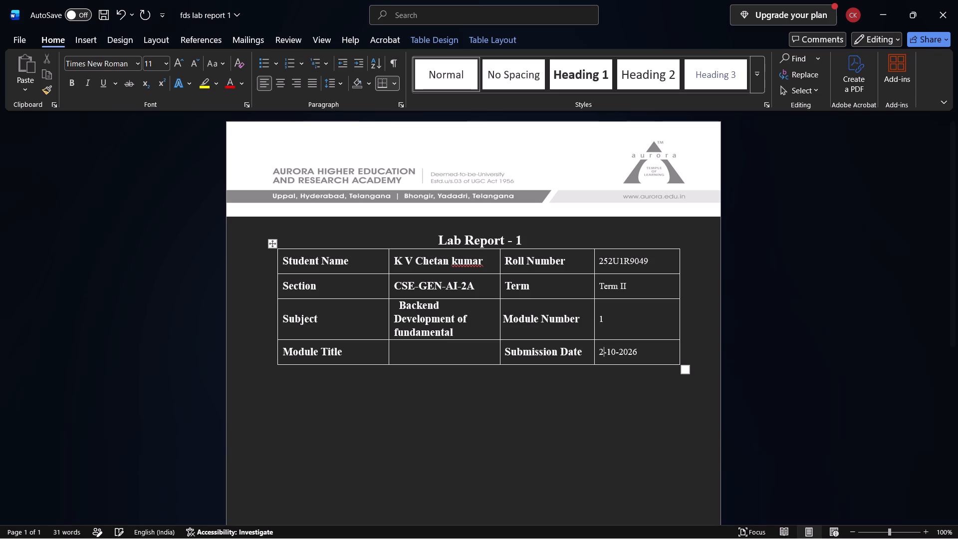
pyautogui.press('BackSpace')
pyautogui.write('03')
pyautogui.press('BackSpace')
pyautogui.press('1')
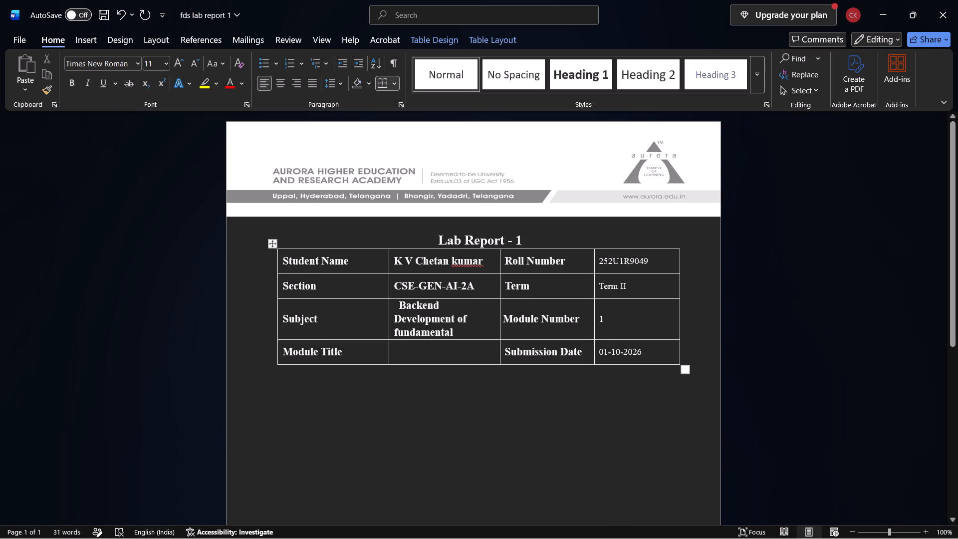
# Resize the whole header table to be slightly narrower and shorter.
pyautogui.click(347, 350)
pyautogui.moveTo(683, 366); pyautogui.dragTo(676, 352)
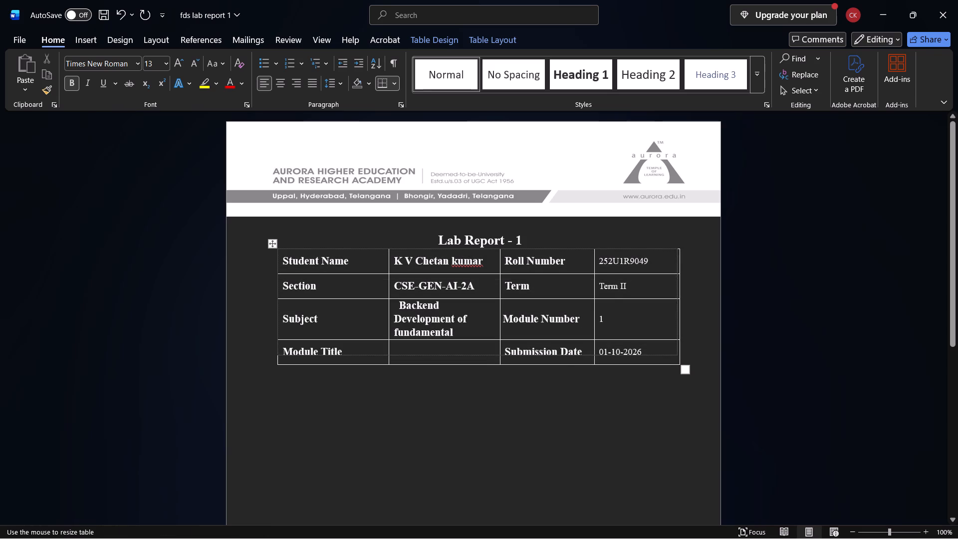
# Fine-tune the overall size of the header table, making it slightly shorter with more compact rows.
pyautogui.moveTo(676, 352); pyautogui.dragTo(681, 340)
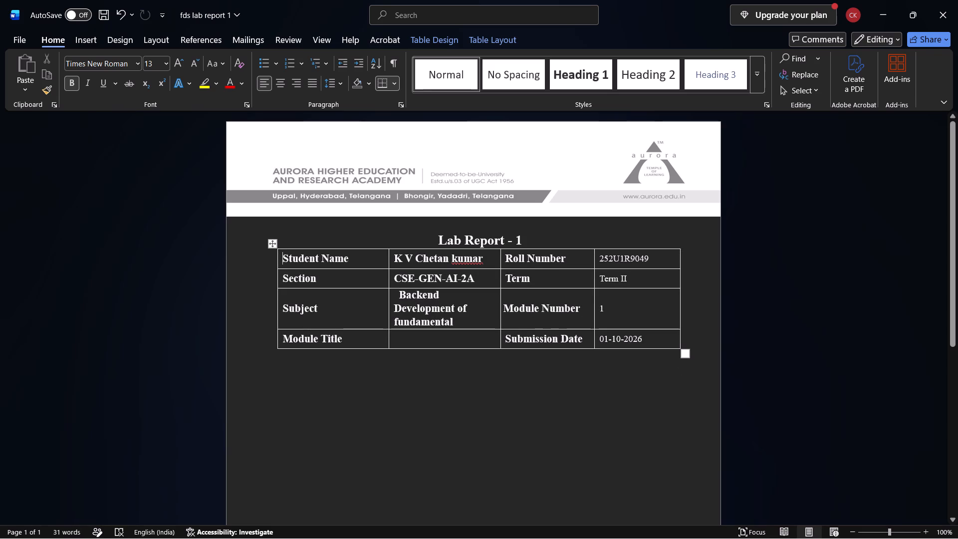
pyautogui.click(411, 337)
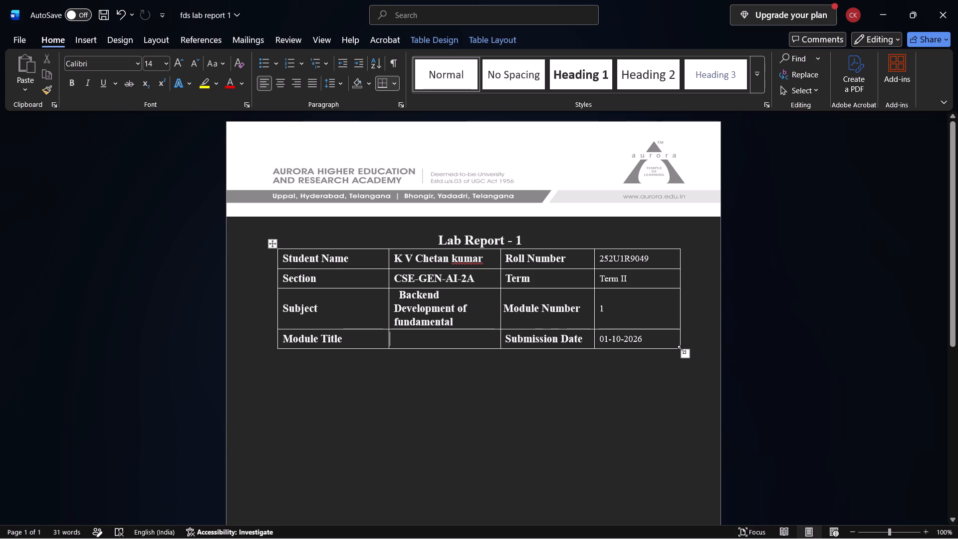
pyautogui.moveTo(682, 349); pyautogui.dragTo(682, 356)
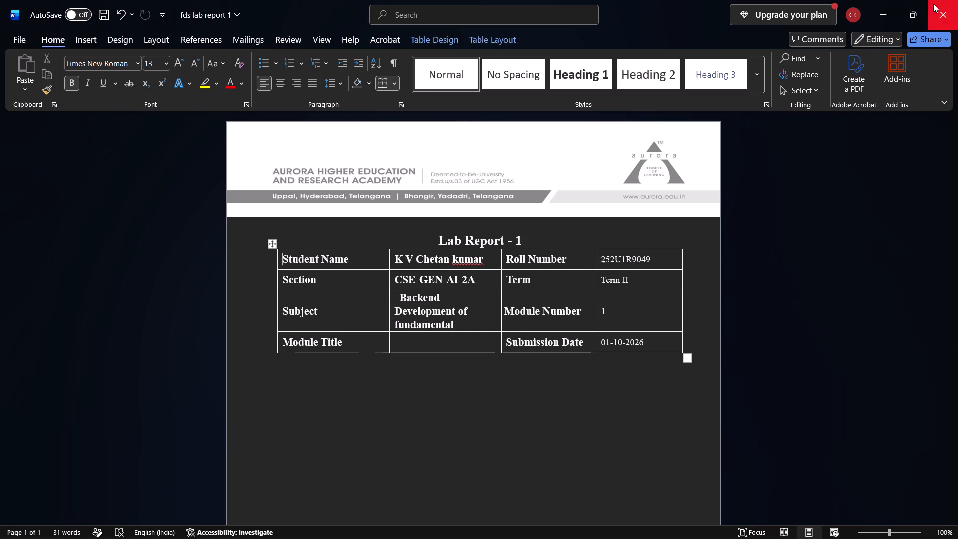
# Set the lab report document aside and open a new Chrome browser window.
pyautogui.click(887, 10)
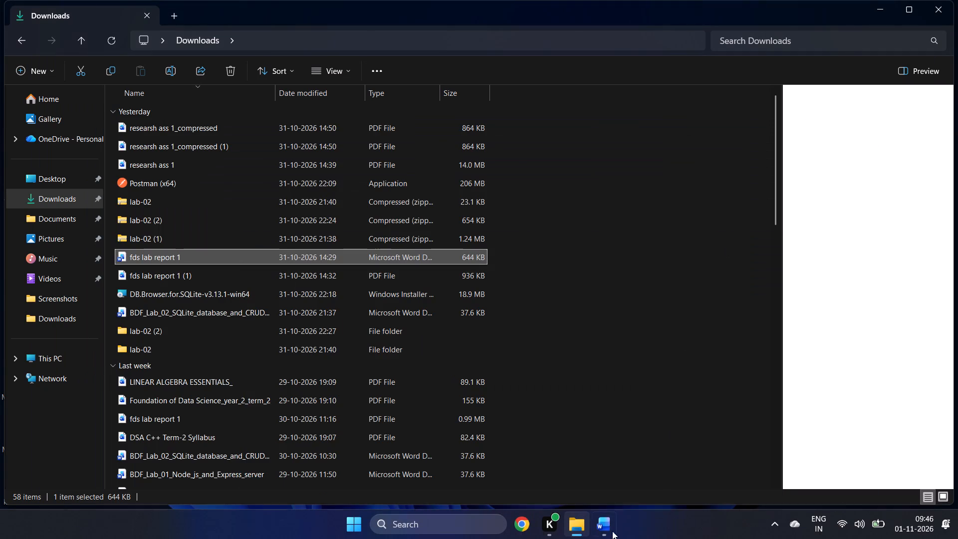
pyautogui.click(521, 522)
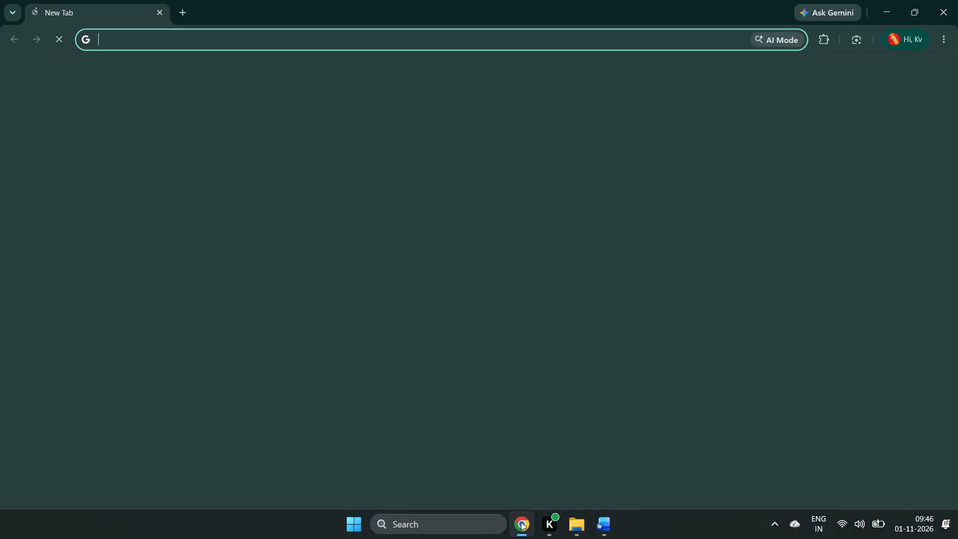
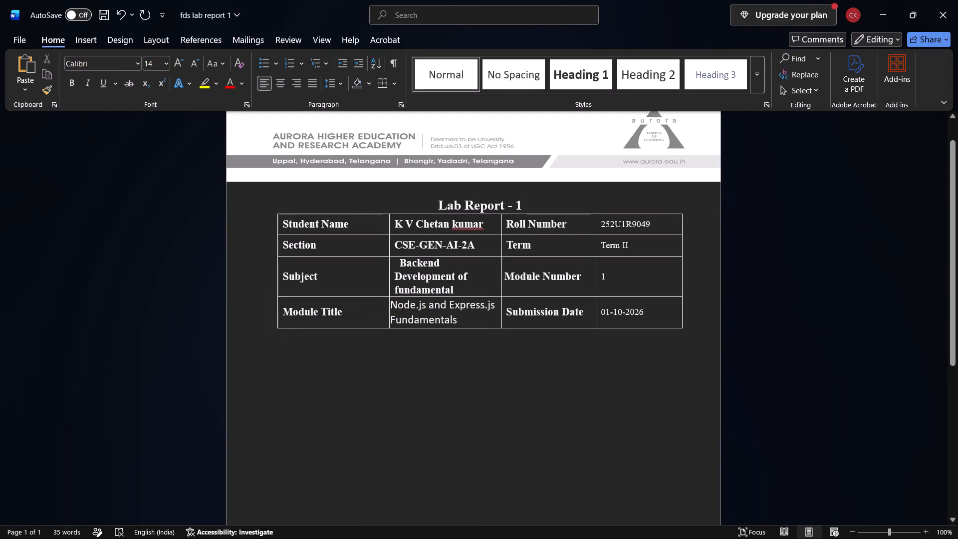
# Add a "Github link:" line below the header table, followed by the copied URL of the Backend-Development-Fundamentals repository.
pyautogui.press('g')
pyautogui.write('it')
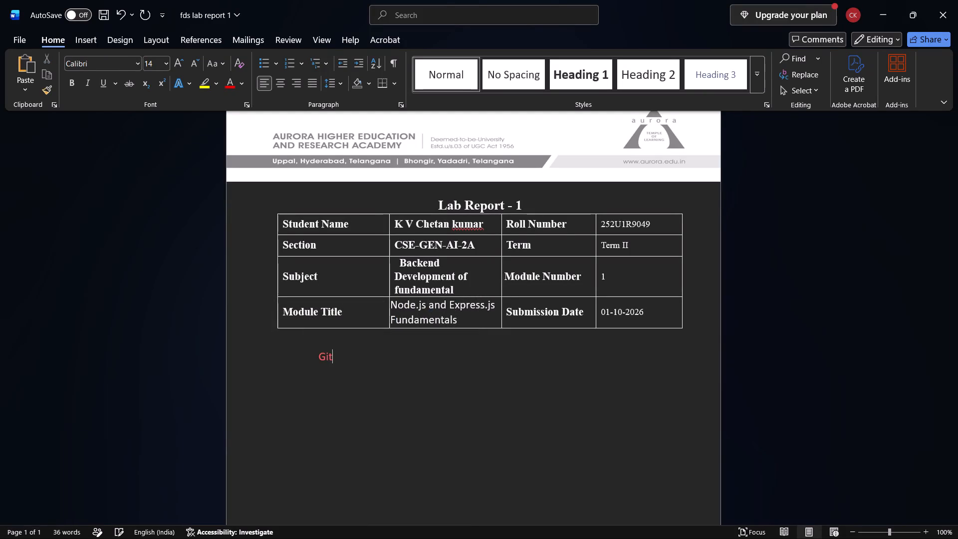
pyautogui.write('hub')
pyautogui.press('space')
pyautogui.write('li')
pyautogui.write('nl')
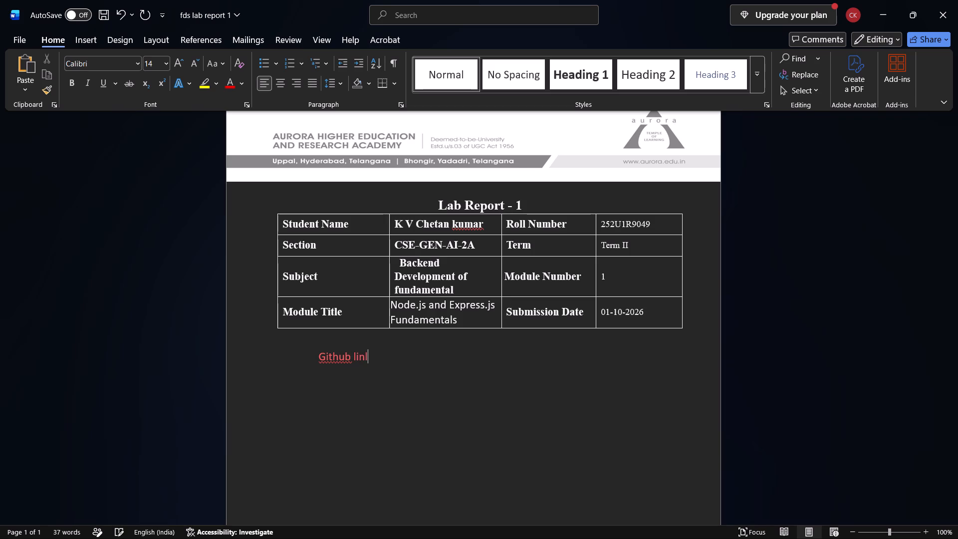
pyautogui.press('BackSpace')
pyautogui.press('k')
pyautogui.hotkey('shift', ':')
pyautogui.hotkey('ctrl', 'v')
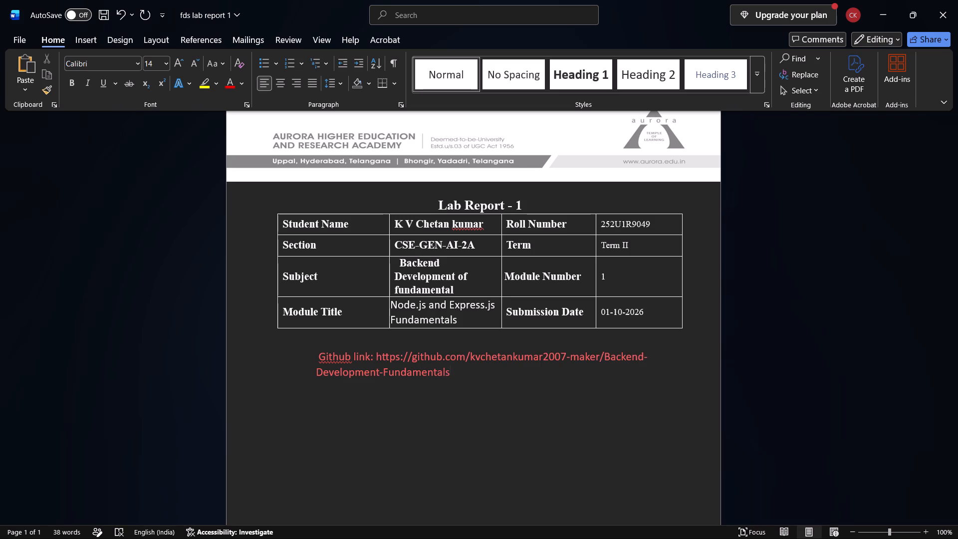
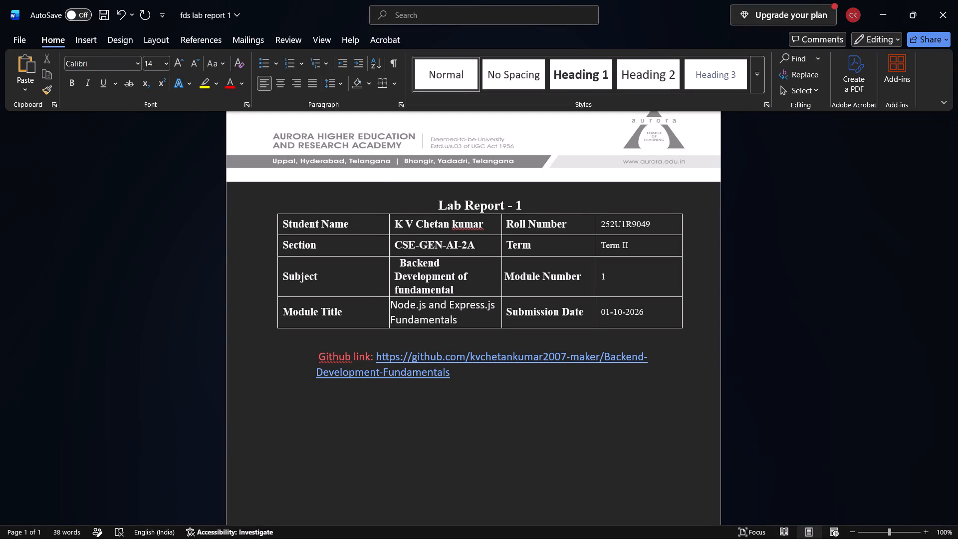
# Add the label "Deploy link:" on the line below the GitHub repository link.
pyautogui.hotkey('shift', 'd')
pyautogui.press('e')
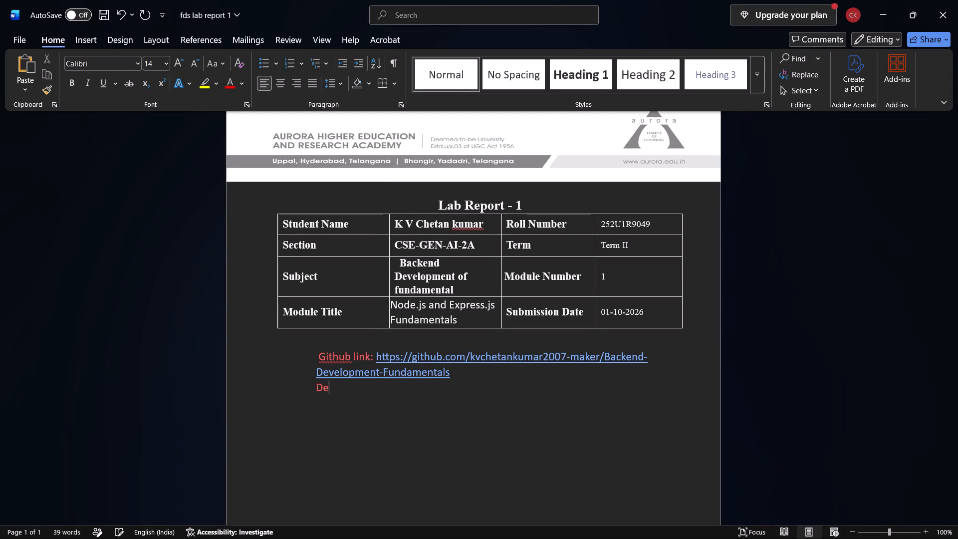
pyautogui.write('ploy')
pyautogui.press('space')
pyautogui.write('li')
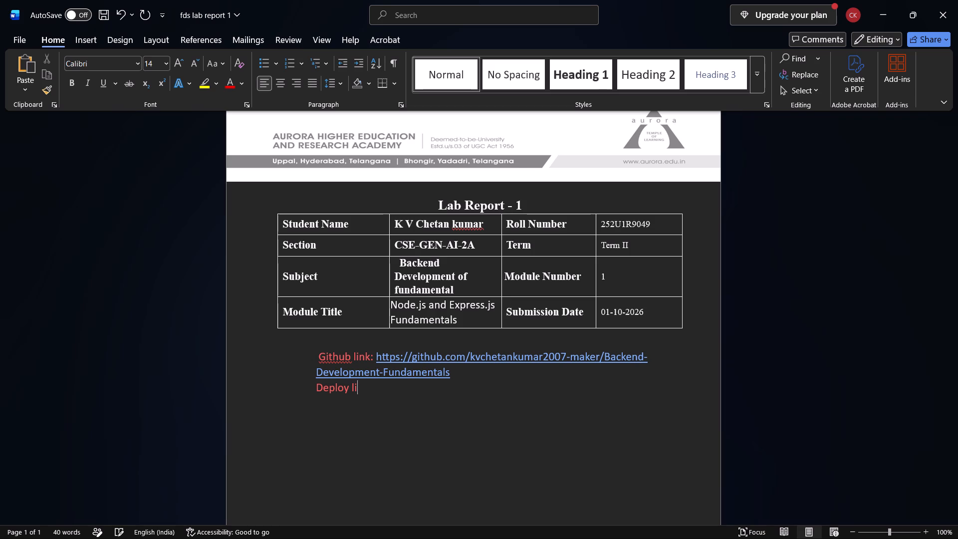
pyautogui.write('nk')
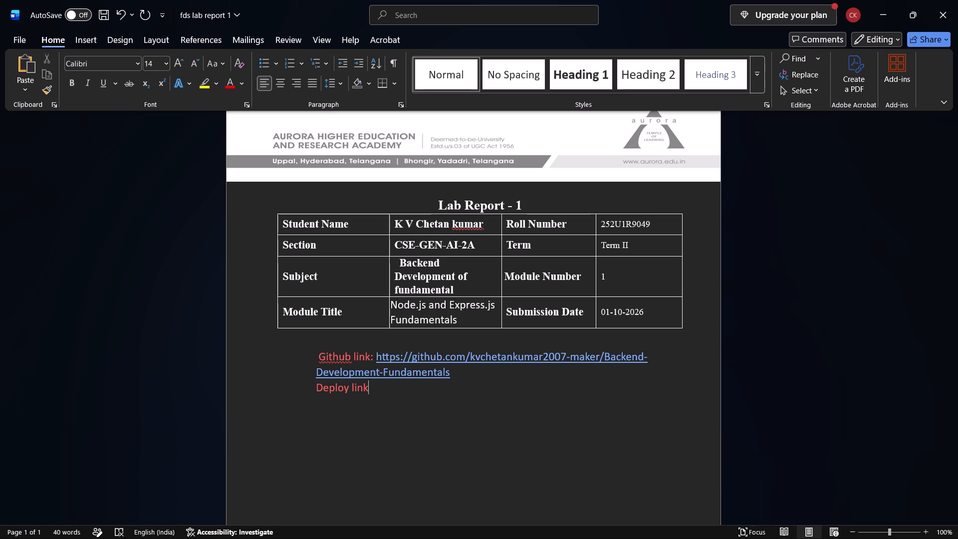
pyautogui.hotkey('shift', ':')
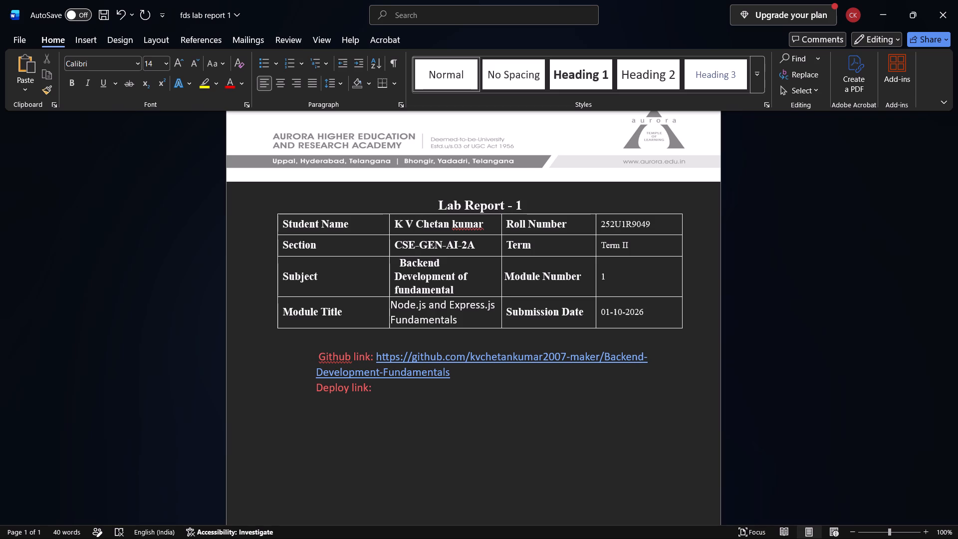
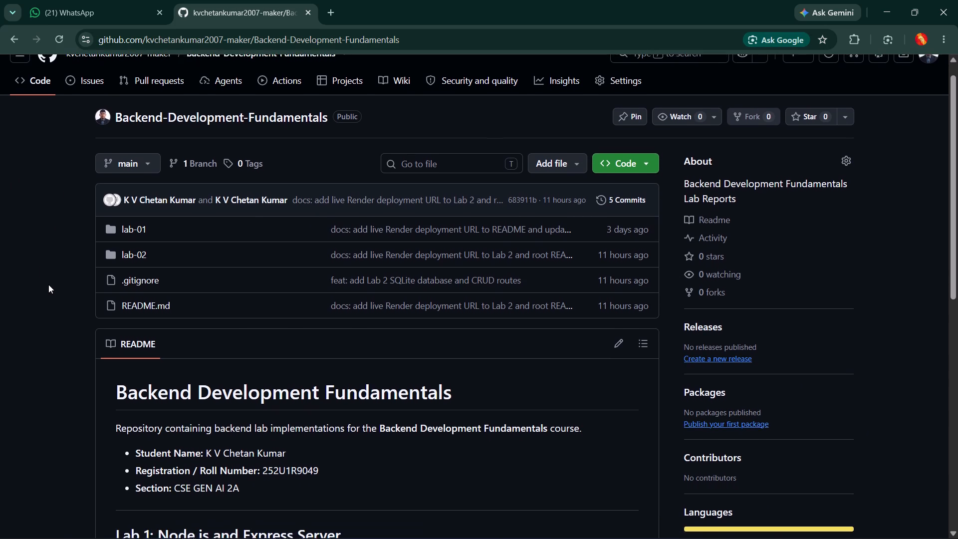
# Switch back to Word and close the fds lab report 1 document, saving its changes in the Downloads folder.
pyautogui.hscroll(1, 48, 284)
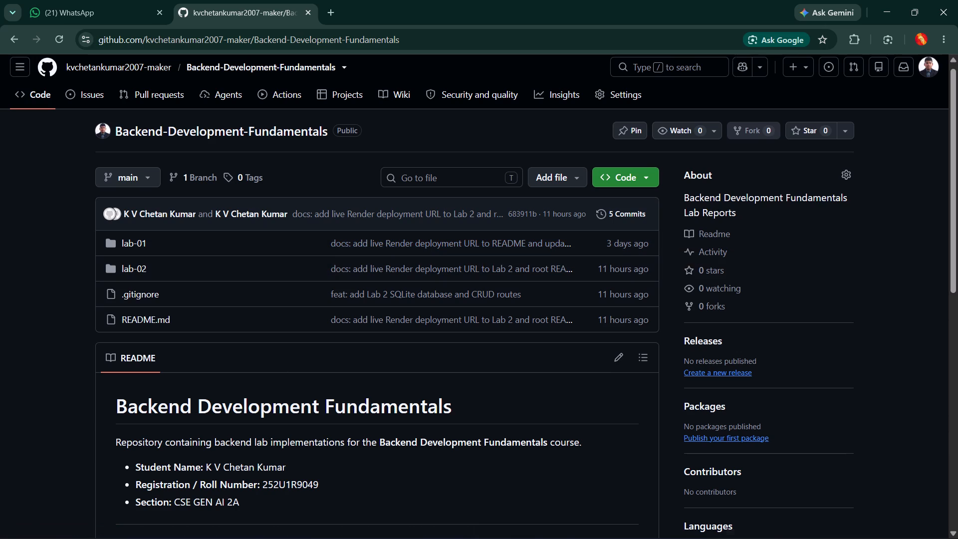
pyautogui.click(605, 529)
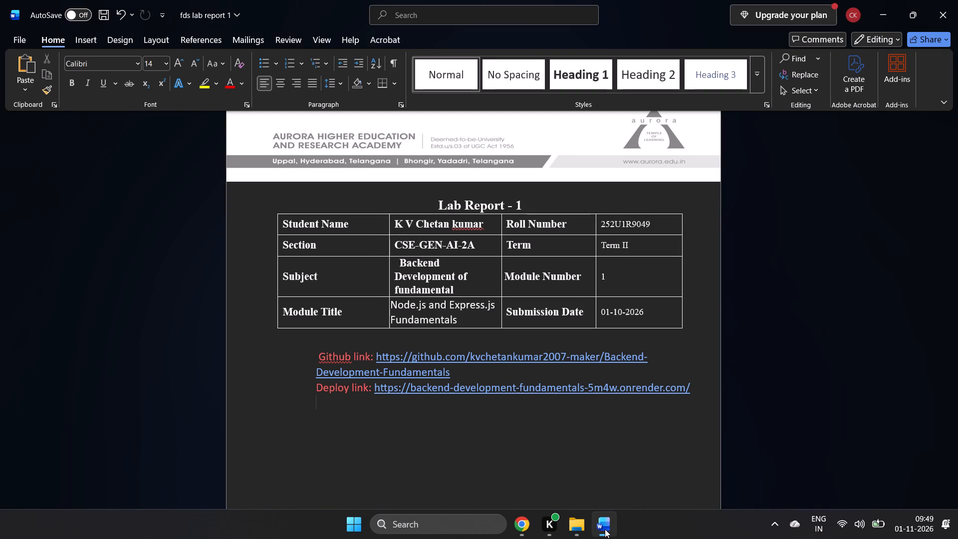
pyautogui.click(348, 391)
pyautogui.click(389, 455)
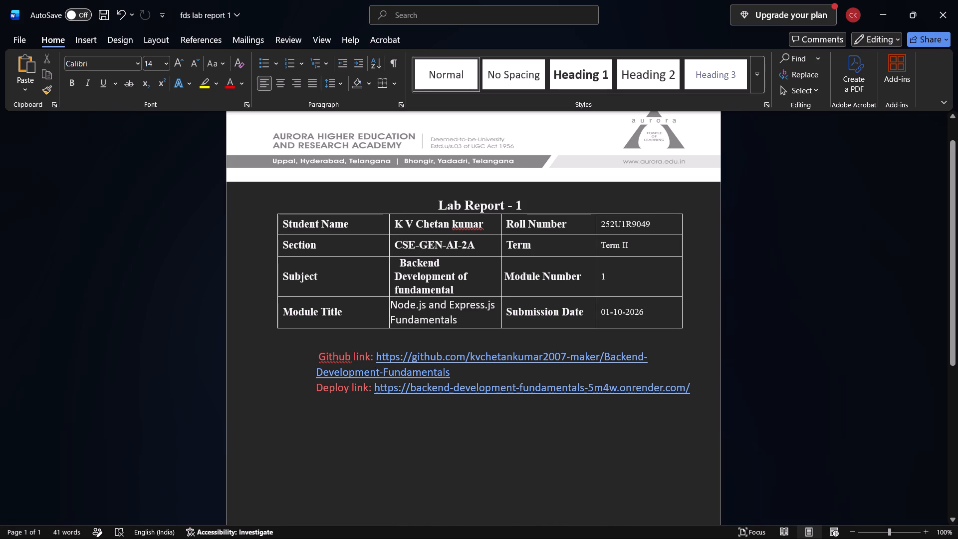
pyautogui.click(937, 10)
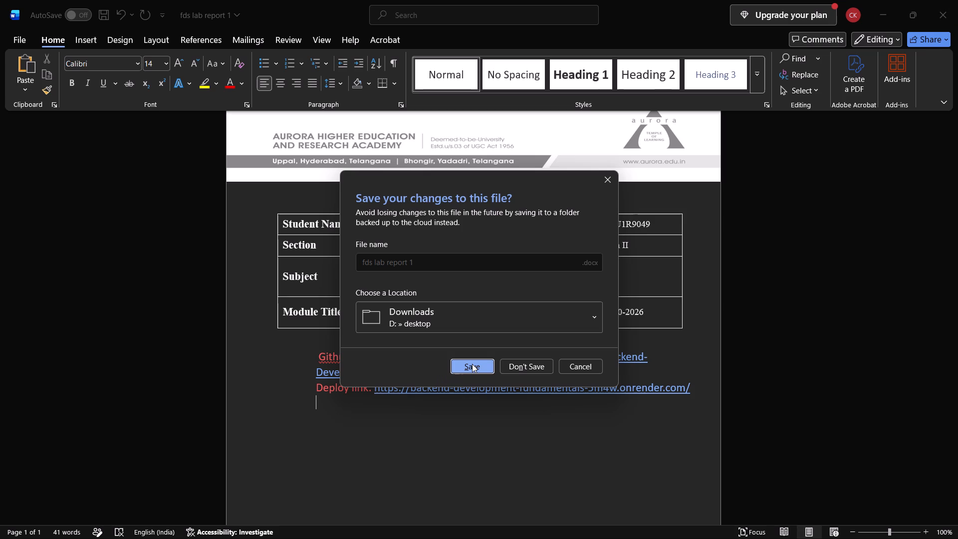
pyautogui.click(472, 365)
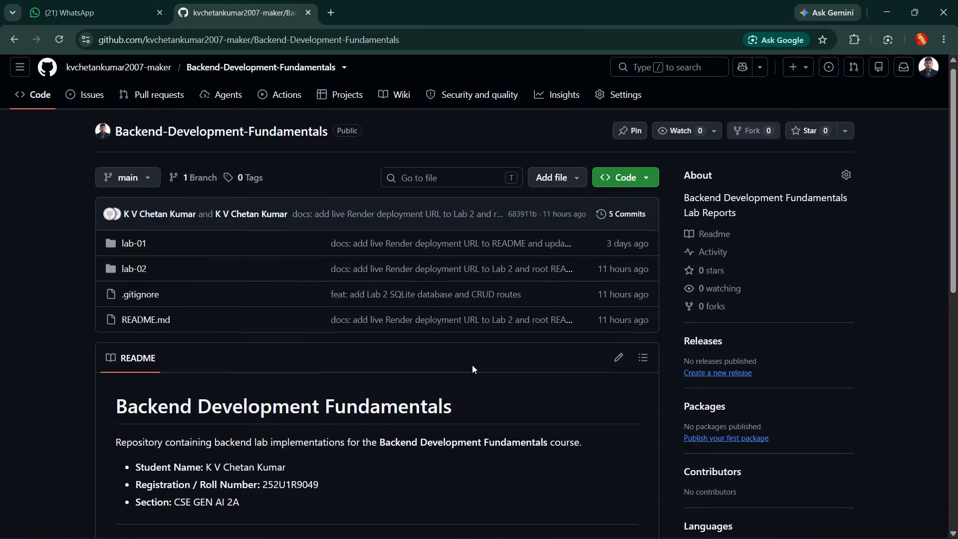
# Reopen the fds lab report 1 Word document from the Downloads folder to check its saved content, and close it.
pyautogui.click(886, 0)
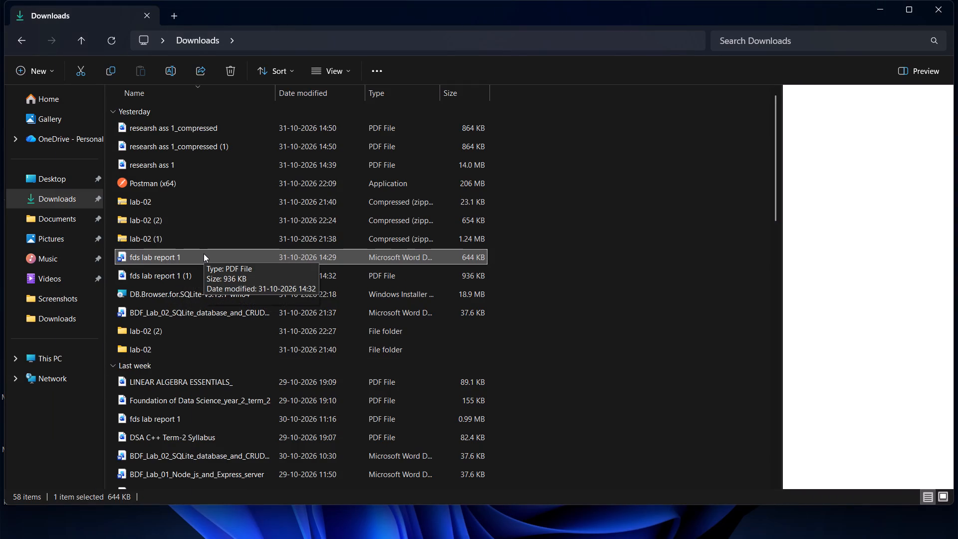
pyautogui.doubleClick(180, 253)
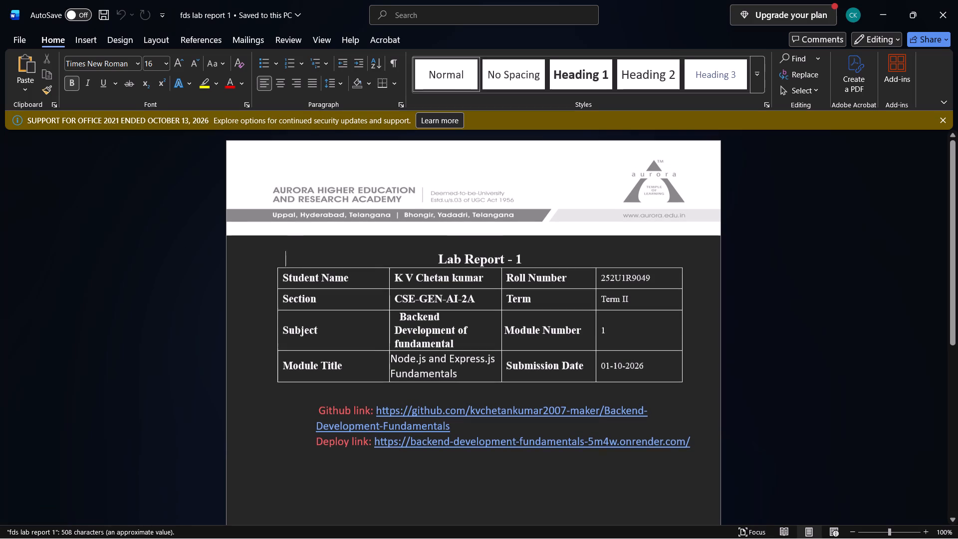
pyautogui.click(957, 0)
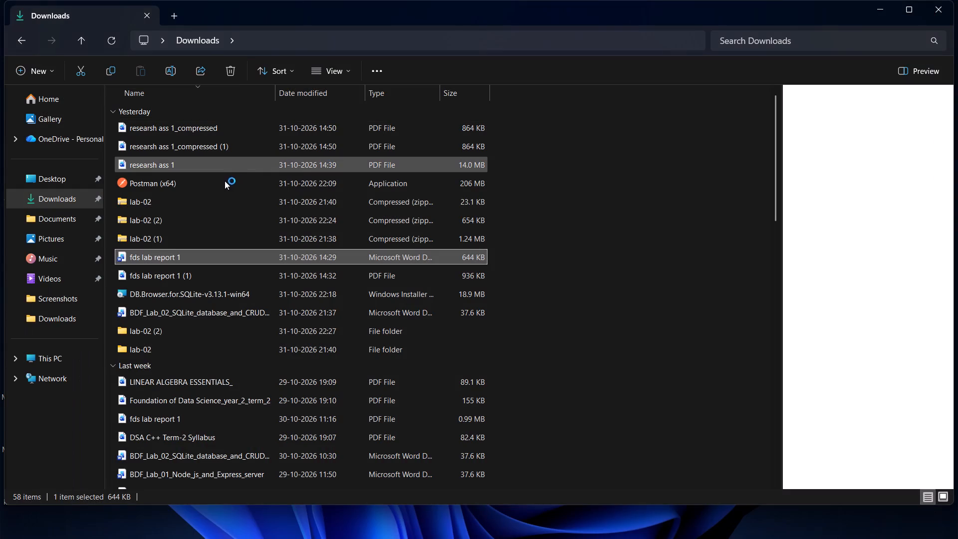
# Rename the fds lab report 1 Word document in Downloads as "bdf lab report 1".
pyautogui.rightClick(177, 260)
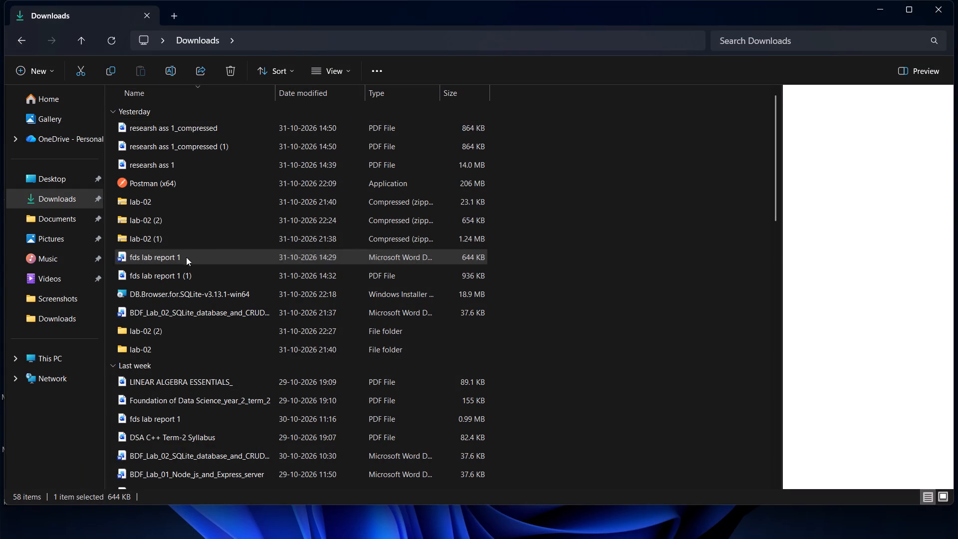
pyautogui.click(280, 154)
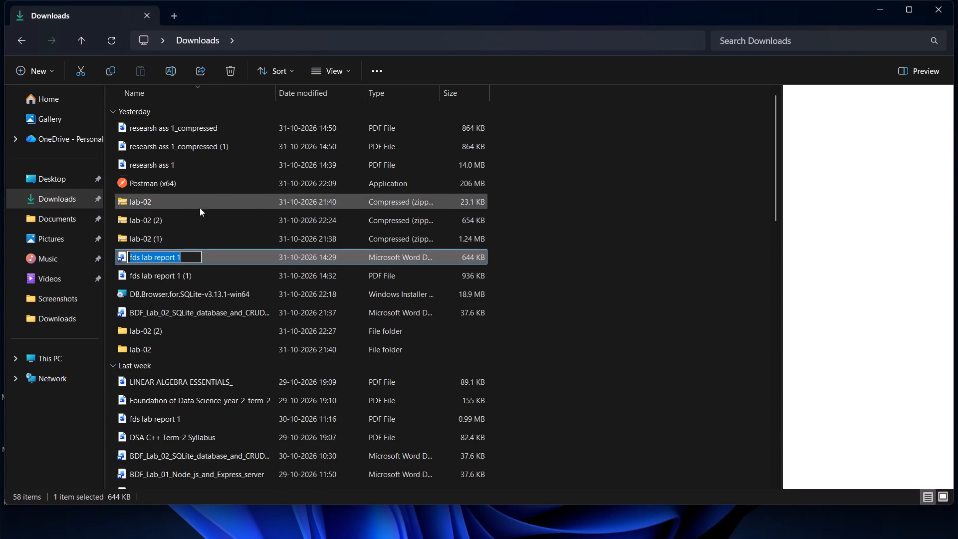
pyautogui.click(137, 257)
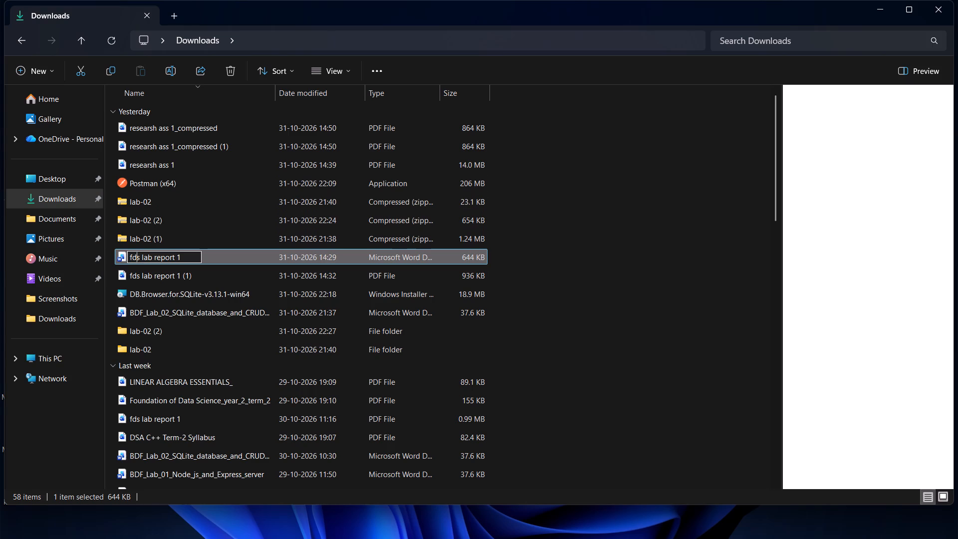
pyautogui.press('Right')
pyautogui.press('BackSpace')
pyautogui.press('BackSpace')
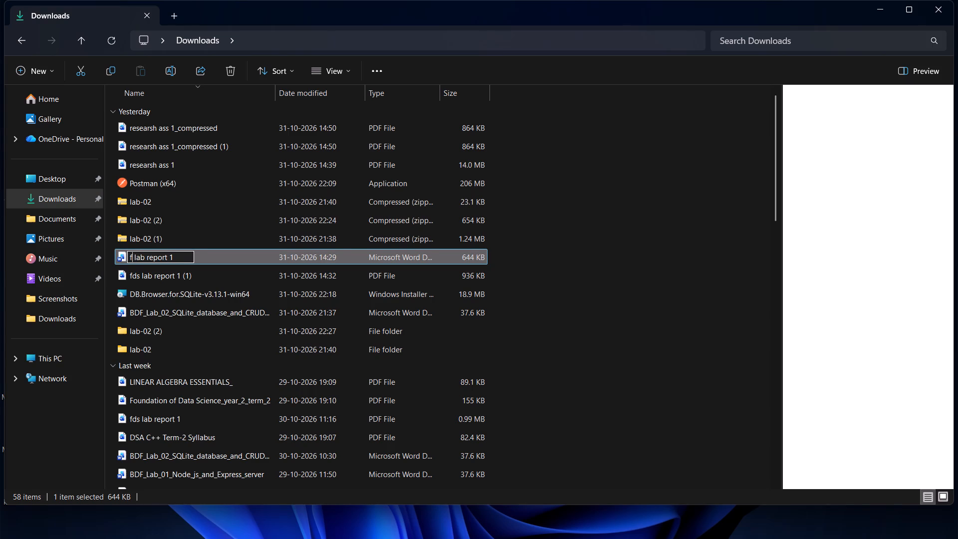
pyautogui.press('BackSpace')
pyautogui.write('bdf')
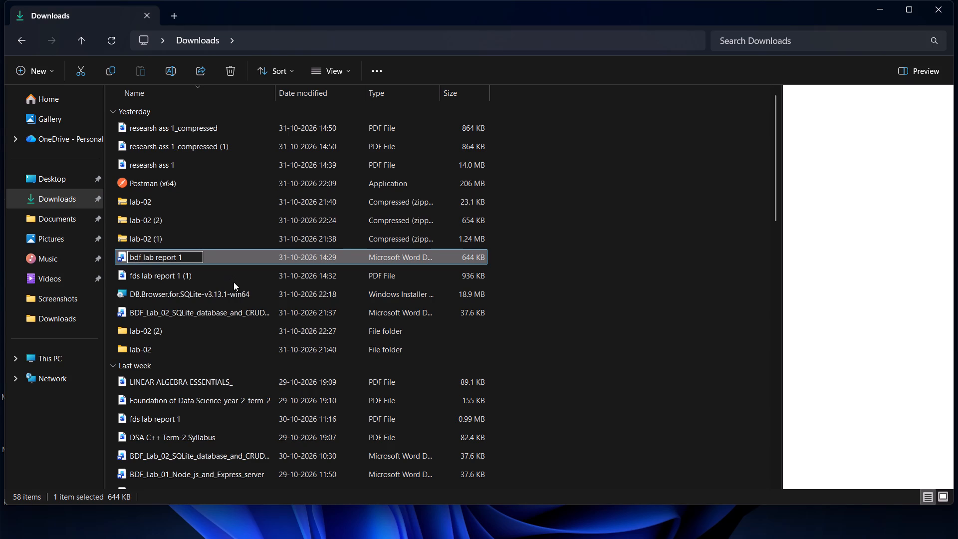
pyautogui.press('Return')
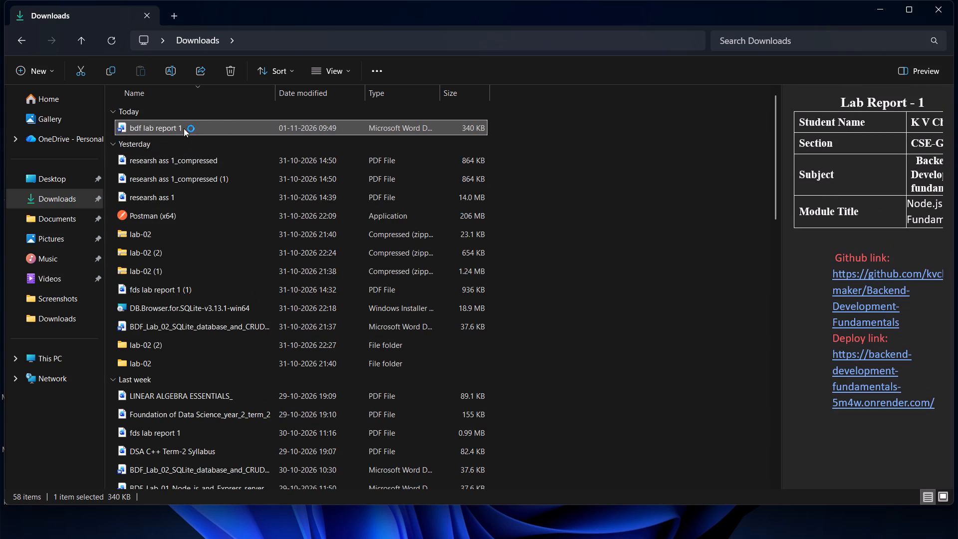
# Open the bdf lab report 1 document, review its header table and links, and close it.
pyautogui.doubleClick(212, 128)
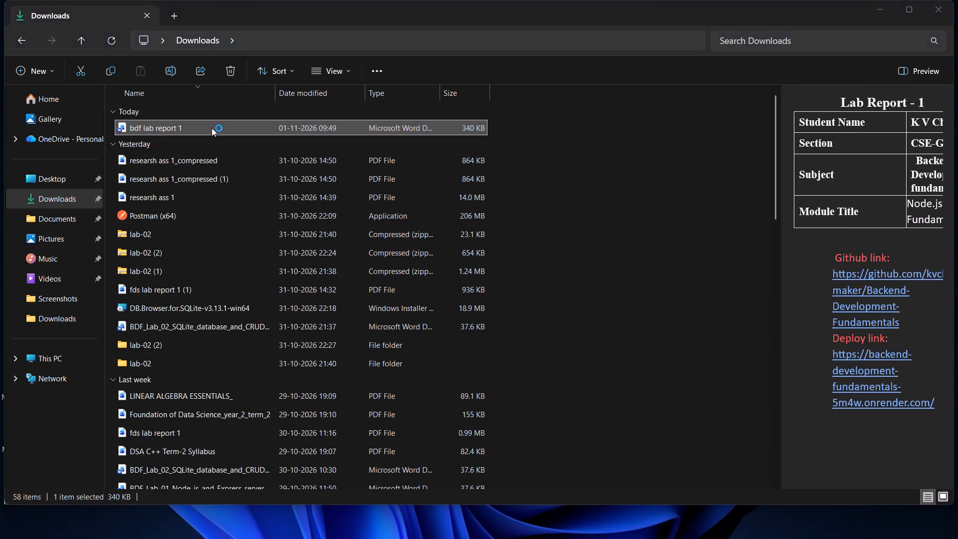
pyautogui.scroll(1, 351, 236)
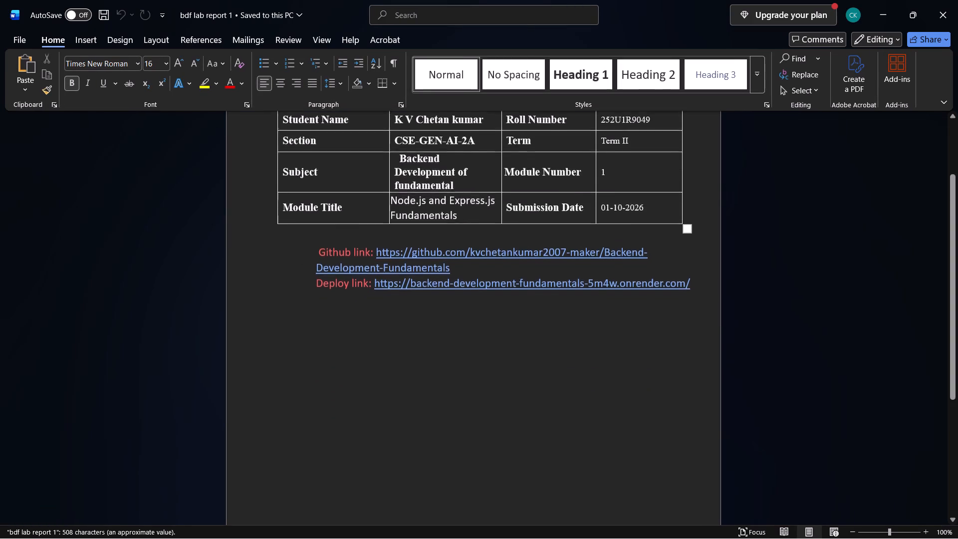
pyautogui.scroll(1, 351, 236)
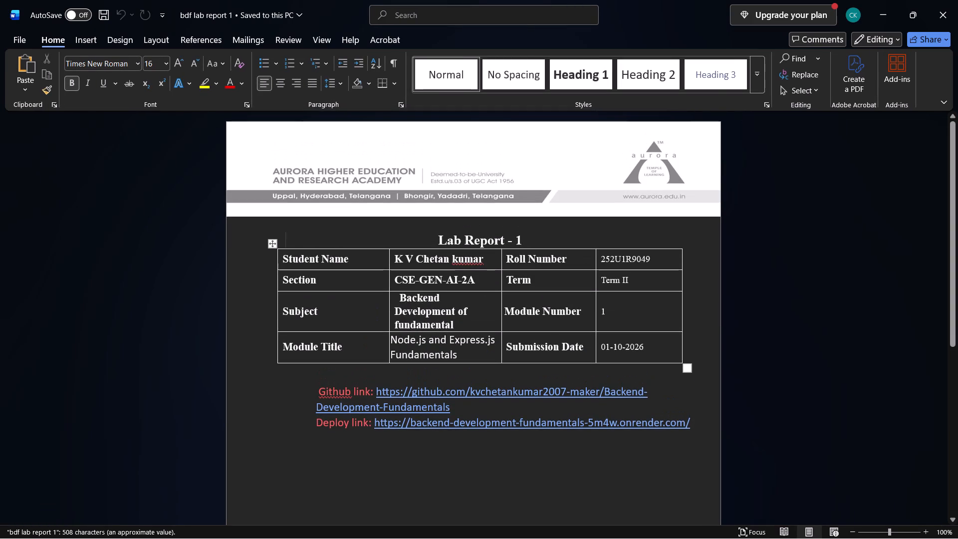
pyautogui.click(946, 1)
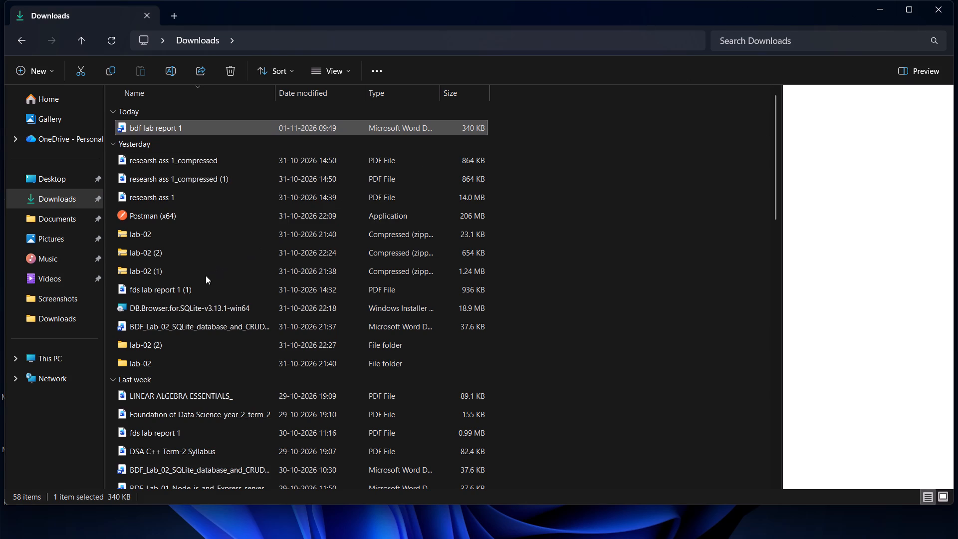
# Open the fds lab report 1 (1) PDF from Downloads in Word to view the original report, and close it.
pyautogui.moveTo(201, 280); pyautogui.dragTo(184, 288)
pyautogui.doubleClick(184, 288)
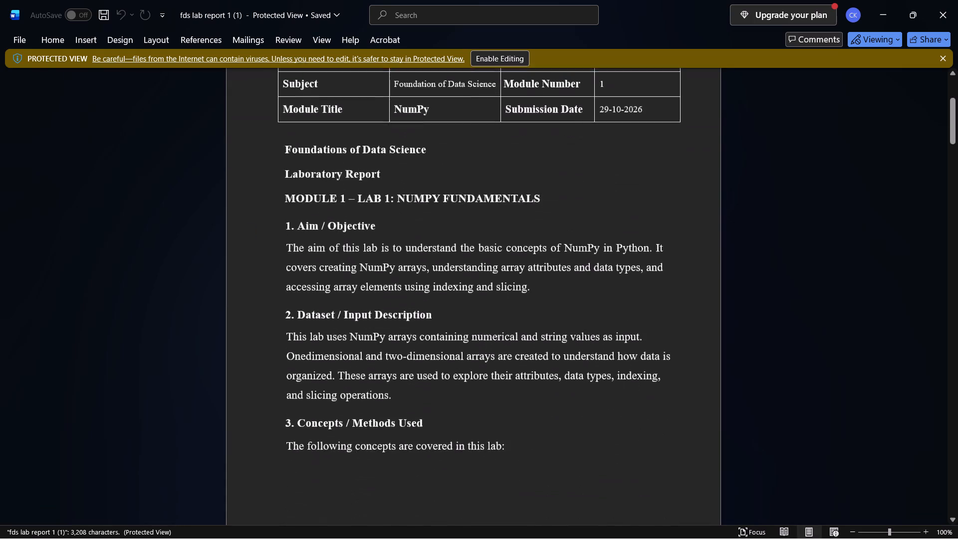
pyautogui.click(957, 0)
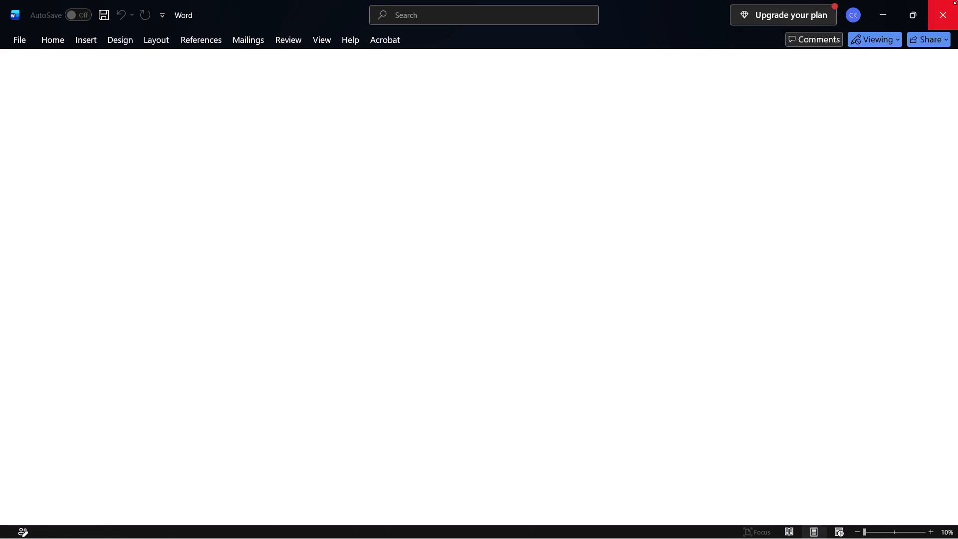
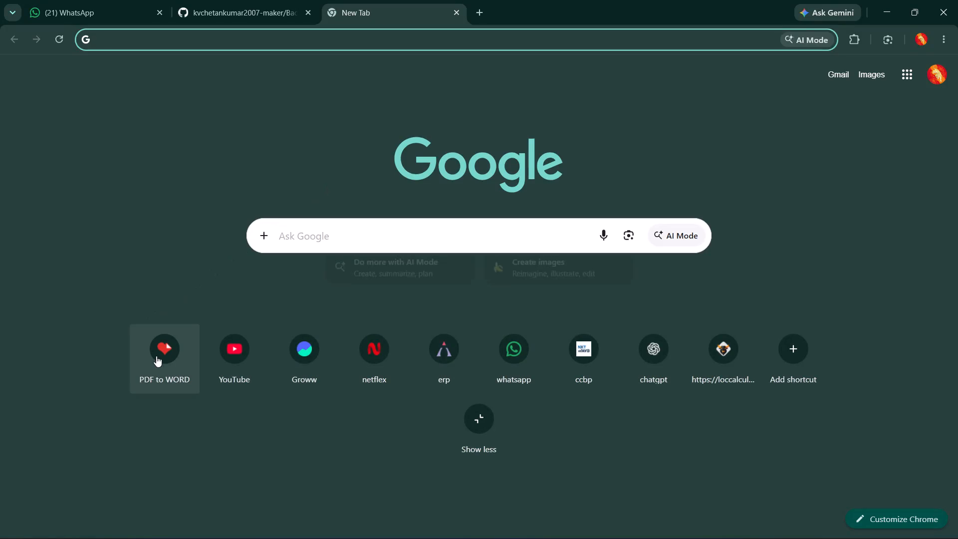
# Convert the bdf lab report 1 Word document to PDF with iLovePDF, download it, and show it in the Downloads folder.
pyautogui.click(157, 357)
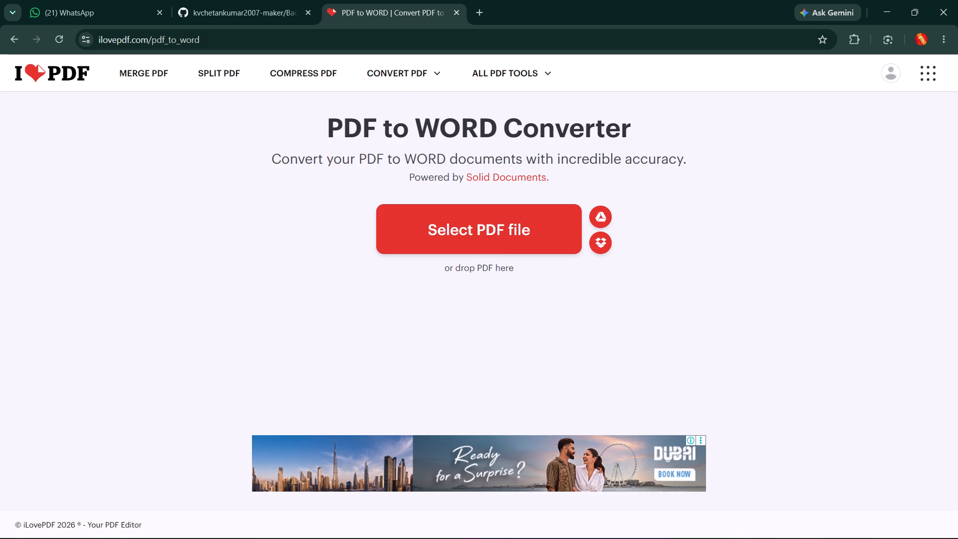
pyautogui.click(290, 174)
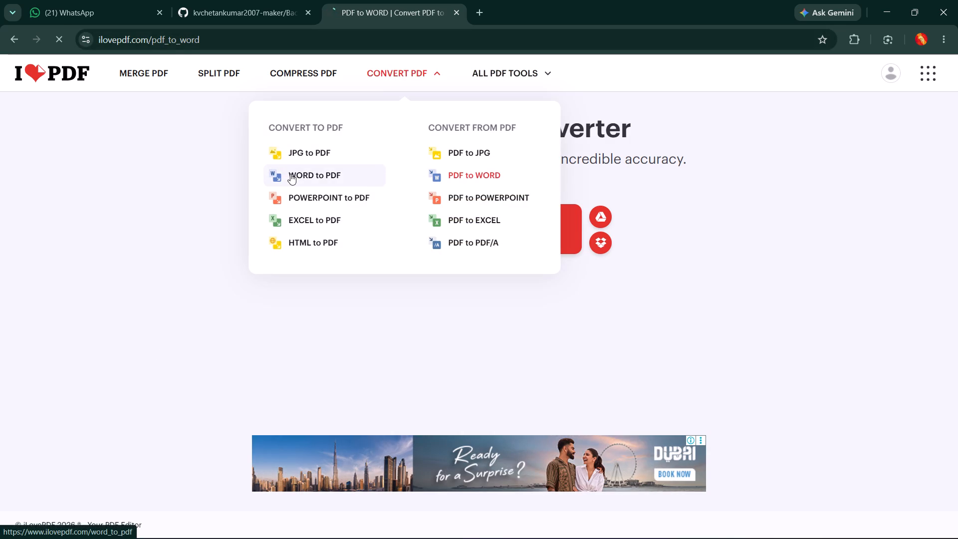
pyautogui.click(430, 203)
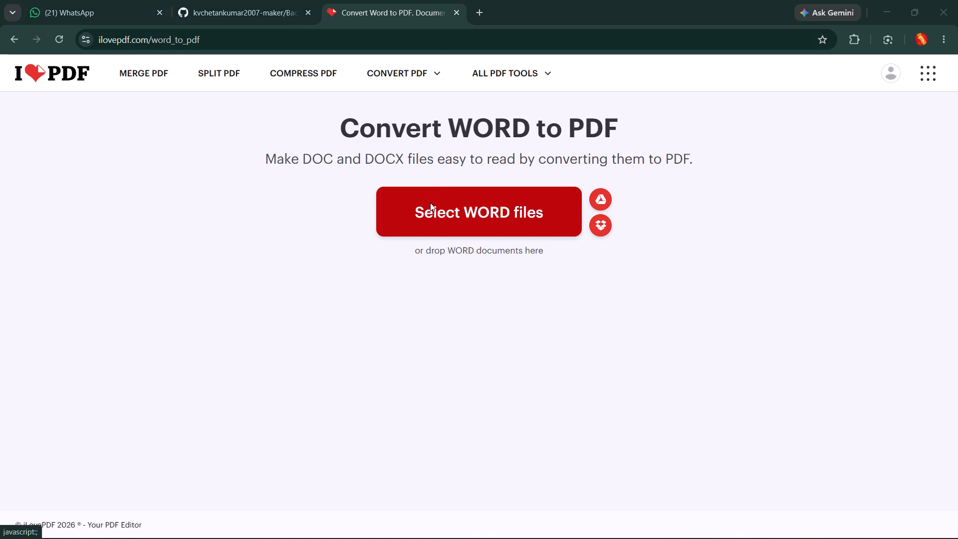
pyautogui.doubleClick(196, 118)
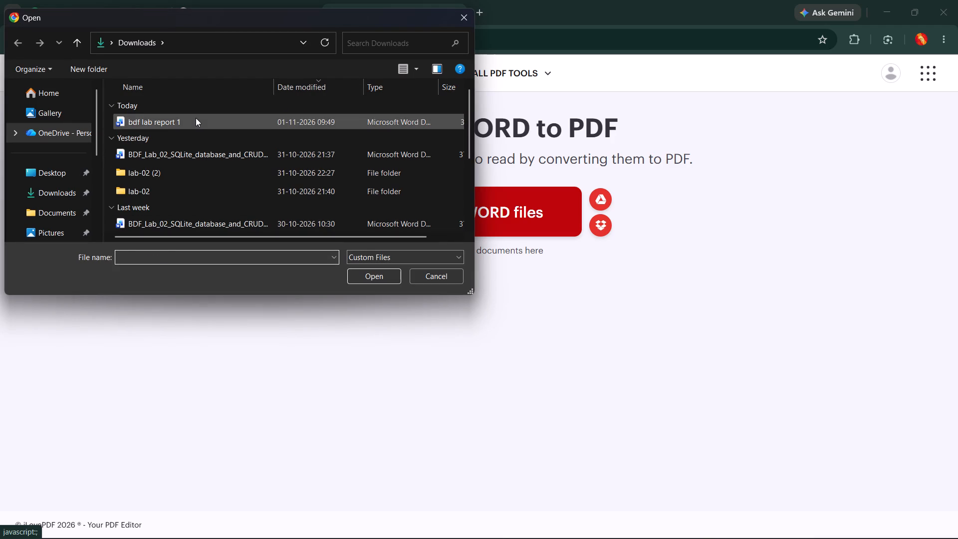
pyautogui.click(738, 493)
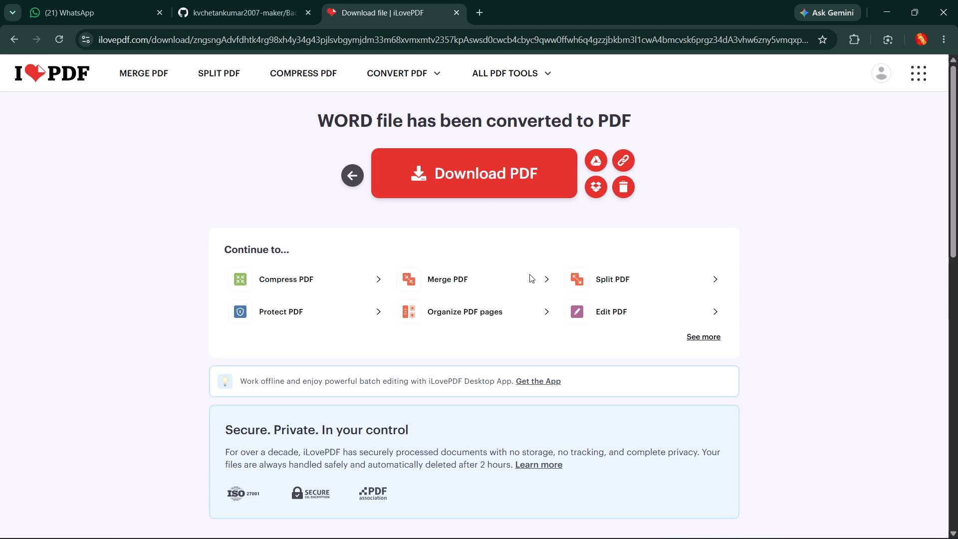
pyautogui.click(480, 159)
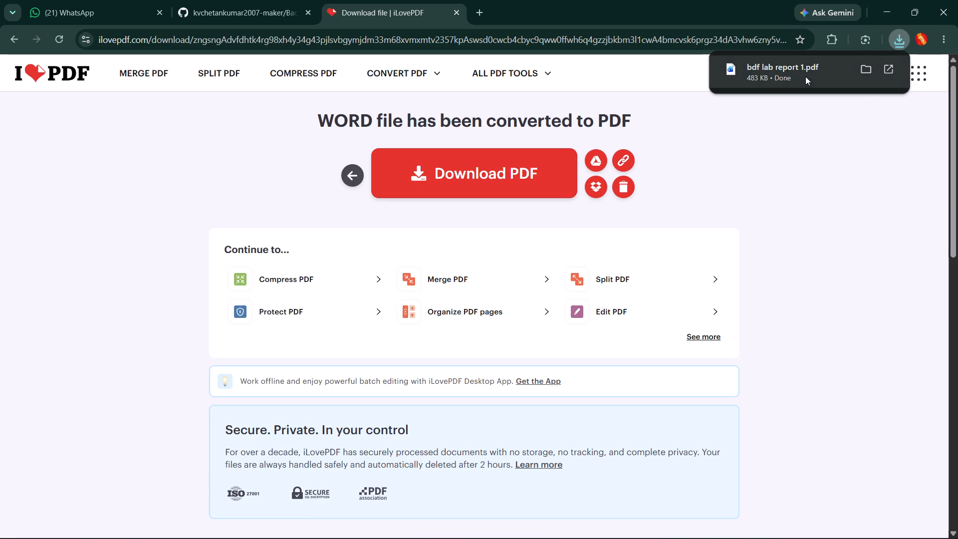
pyautogui.click(868, 69)
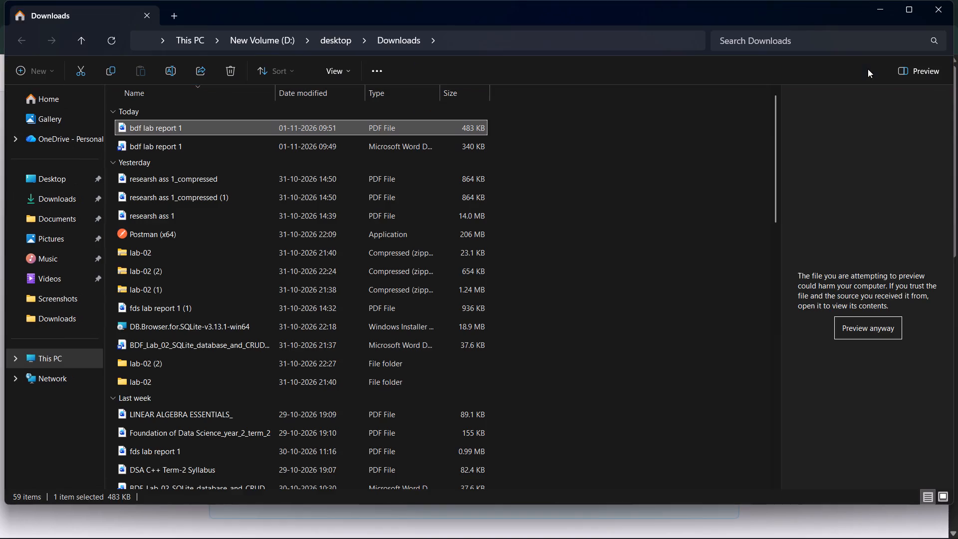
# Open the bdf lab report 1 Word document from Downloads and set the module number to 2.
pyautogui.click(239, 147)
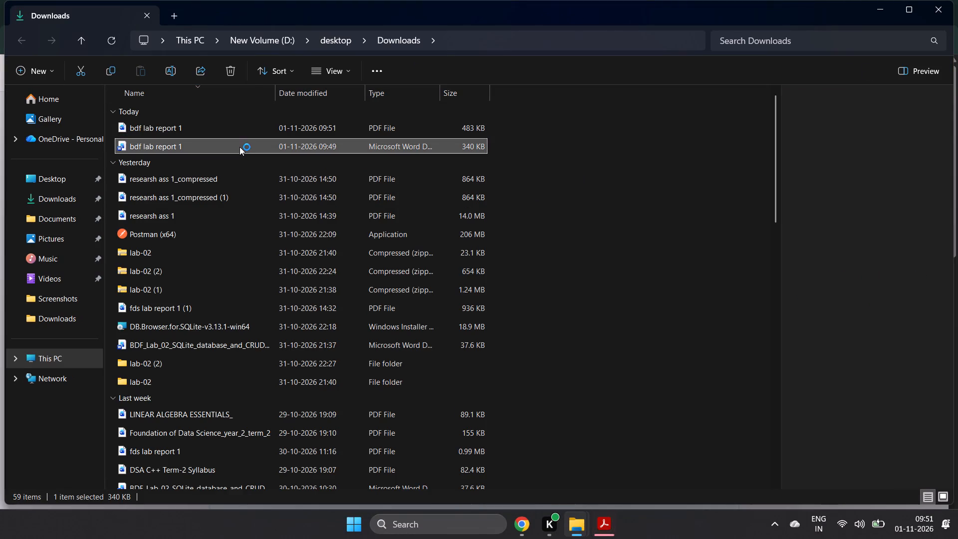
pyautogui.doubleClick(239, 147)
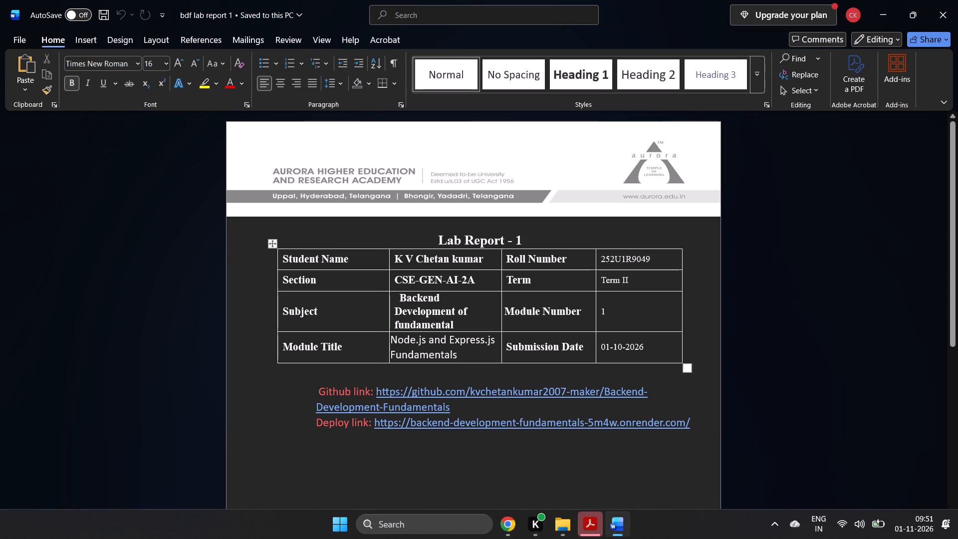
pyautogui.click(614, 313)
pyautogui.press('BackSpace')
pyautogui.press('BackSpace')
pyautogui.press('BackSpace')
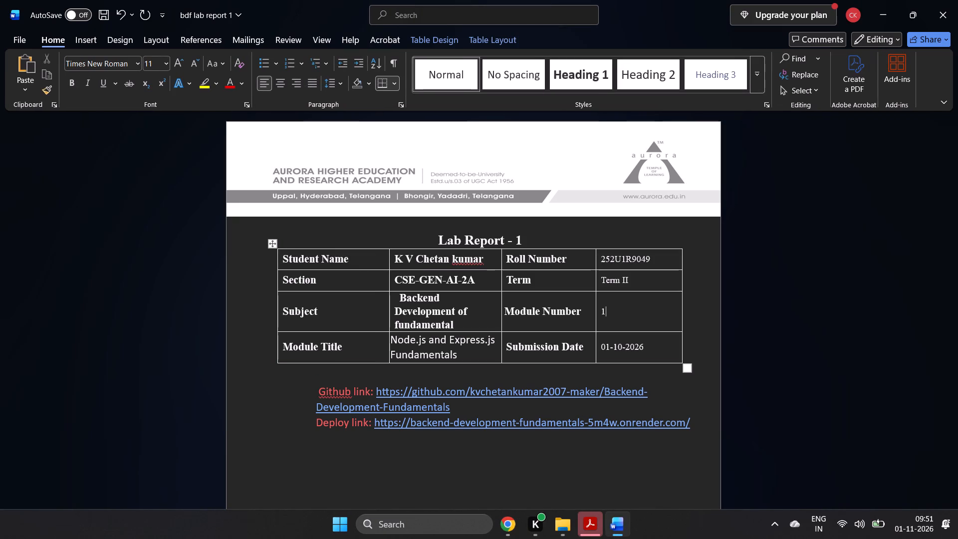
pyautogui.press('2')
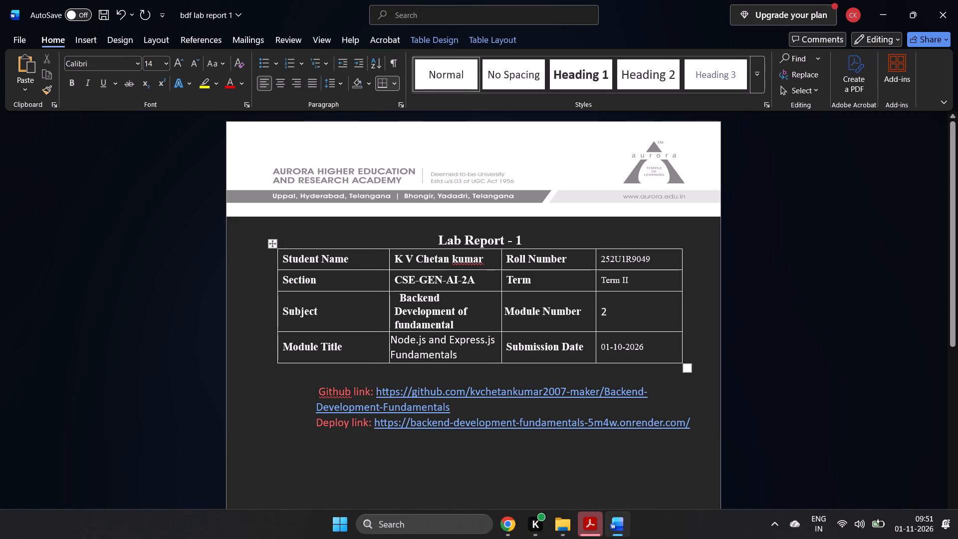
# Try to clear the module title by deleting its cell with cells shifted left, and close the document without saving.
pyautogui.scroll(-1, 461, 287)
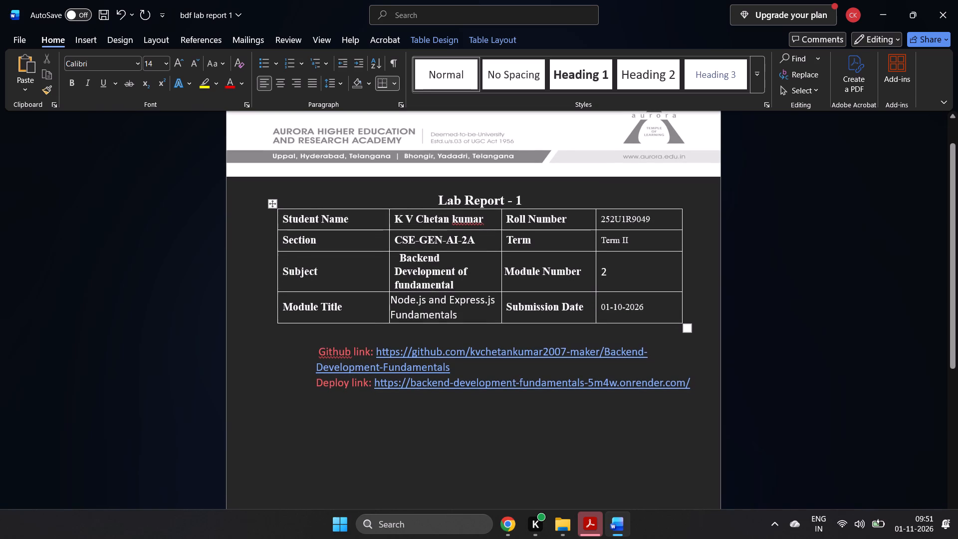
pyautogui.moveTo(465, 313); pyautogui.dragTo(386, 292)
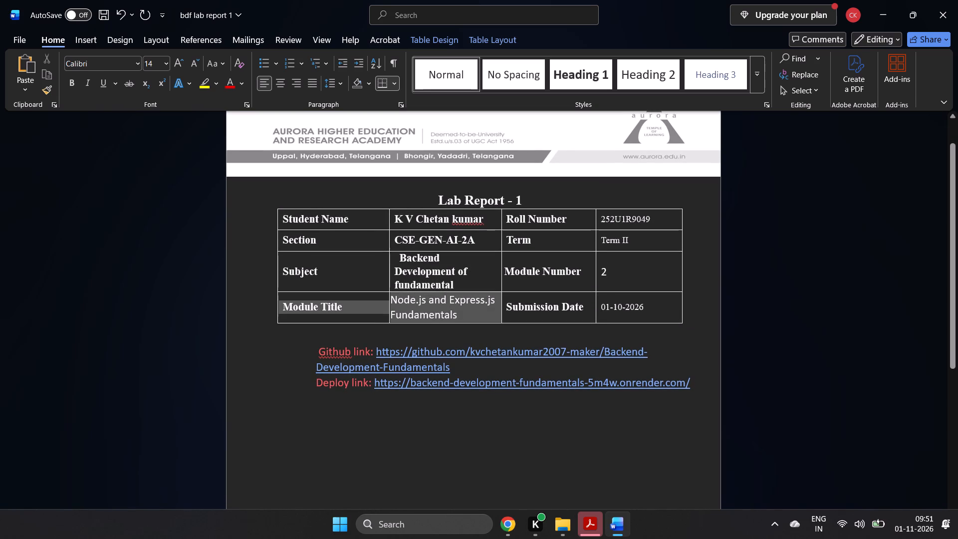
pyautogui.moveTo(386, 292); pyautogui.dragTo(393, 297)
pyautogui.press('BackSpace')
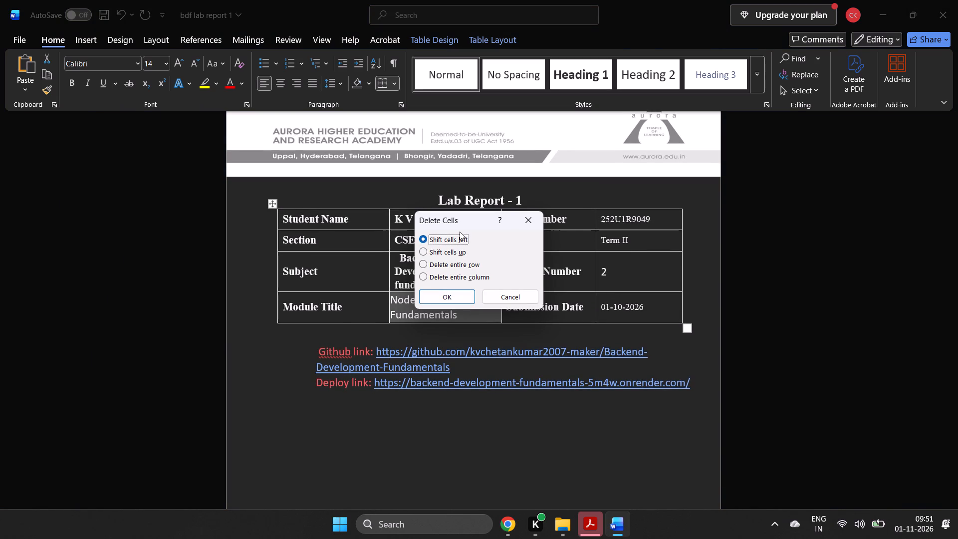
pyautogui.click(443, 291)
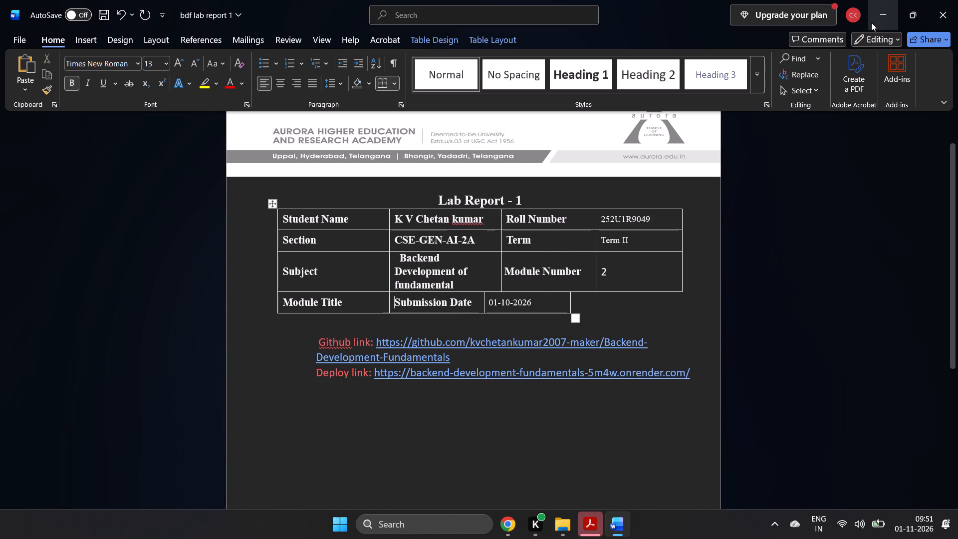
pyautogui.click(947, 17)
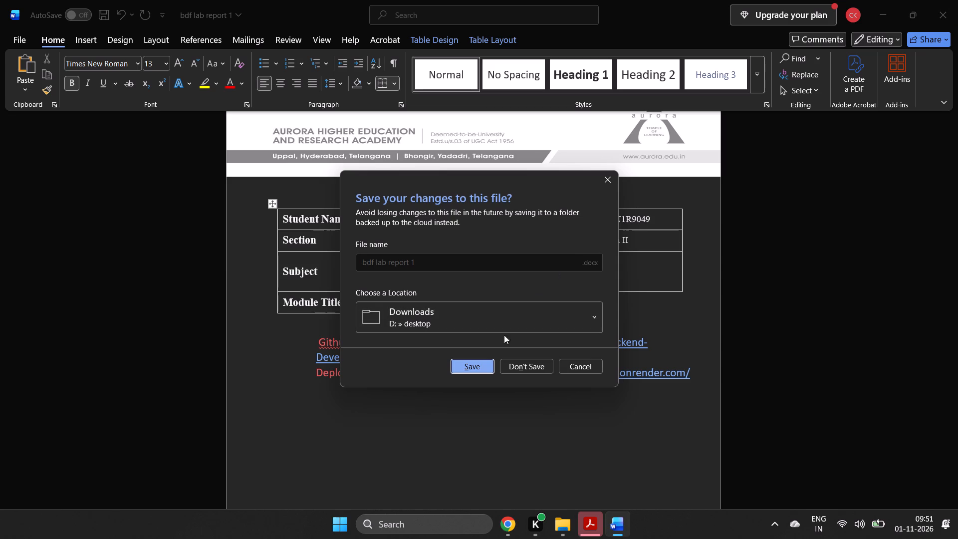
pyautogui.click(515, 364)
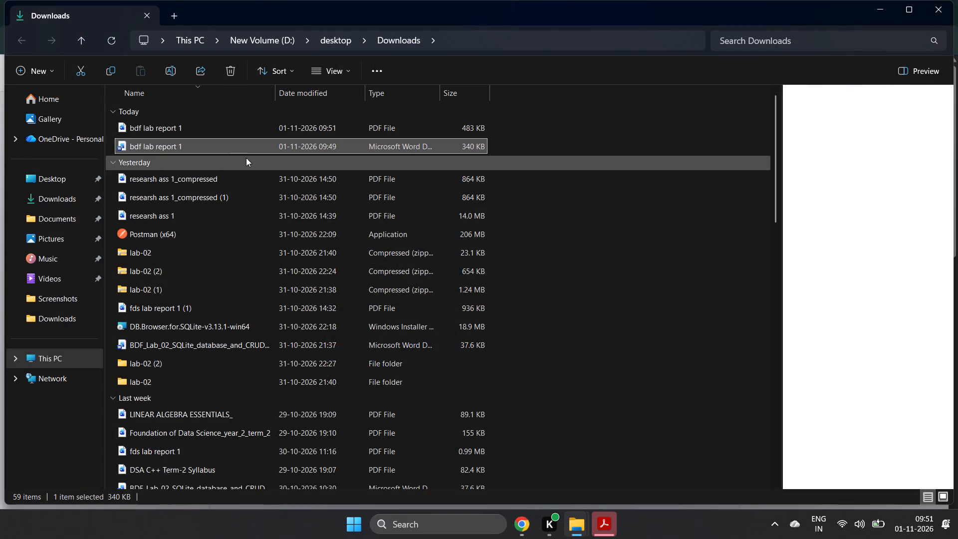
# Reopen the bdf lab report 1 Word document and delete the module title text "Node.js and Express.js Fundamentals" from its cell.
pyautogui.doubleClick(227, 142)
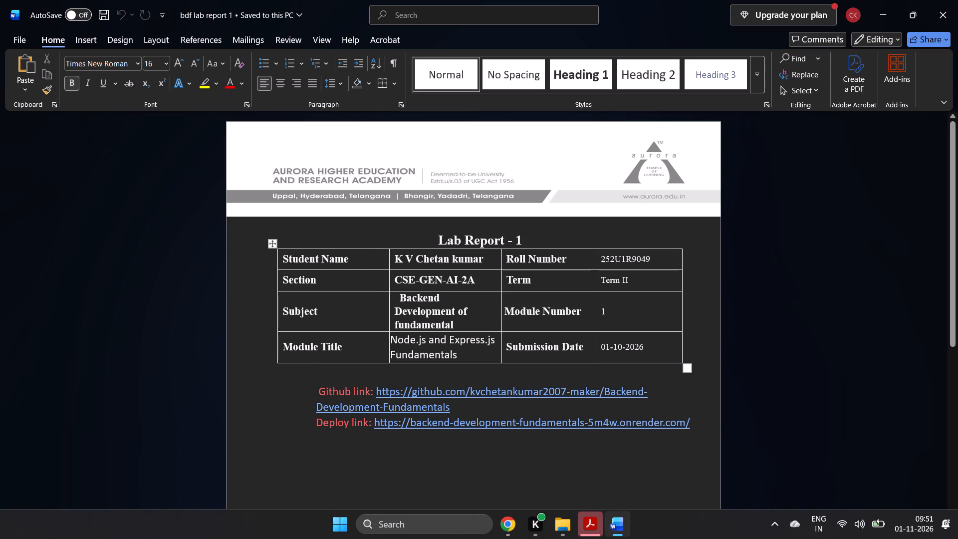
pyautogui.moveTo(462, 353); pyautogui.dragTo(419, 335)
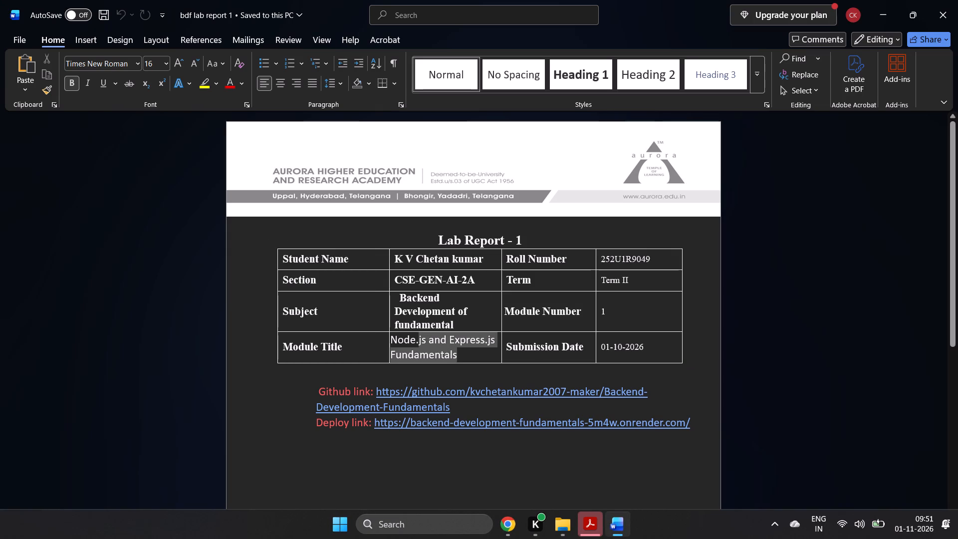
pyautogui.moveTo(419, 335); pyautogui.dragTo(396, 333)
pyautogui.press('BackSpace')
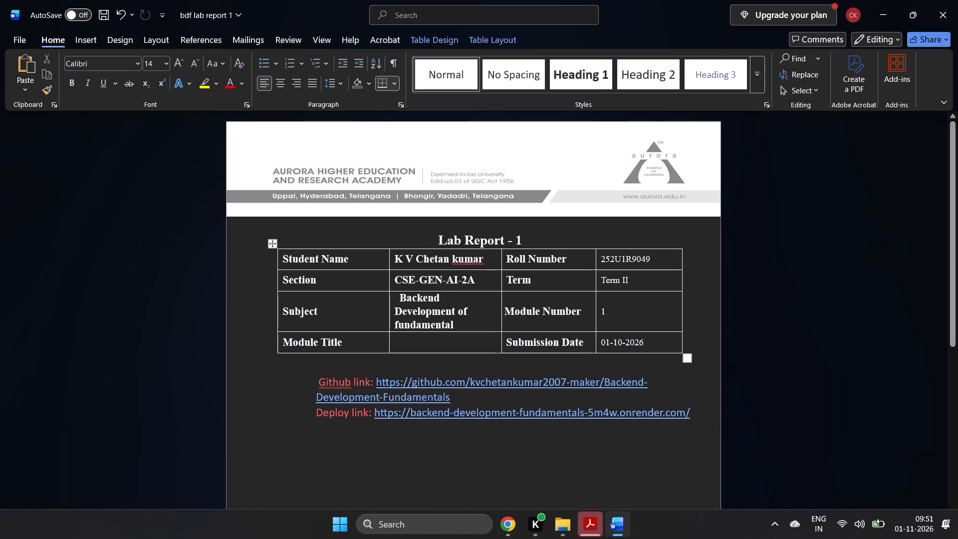
# Set the module number in the header table to 2.
pyautogui.click(611, 315)
pyautogui.press('BackSpace')
pyautogui.press('BackSpace')
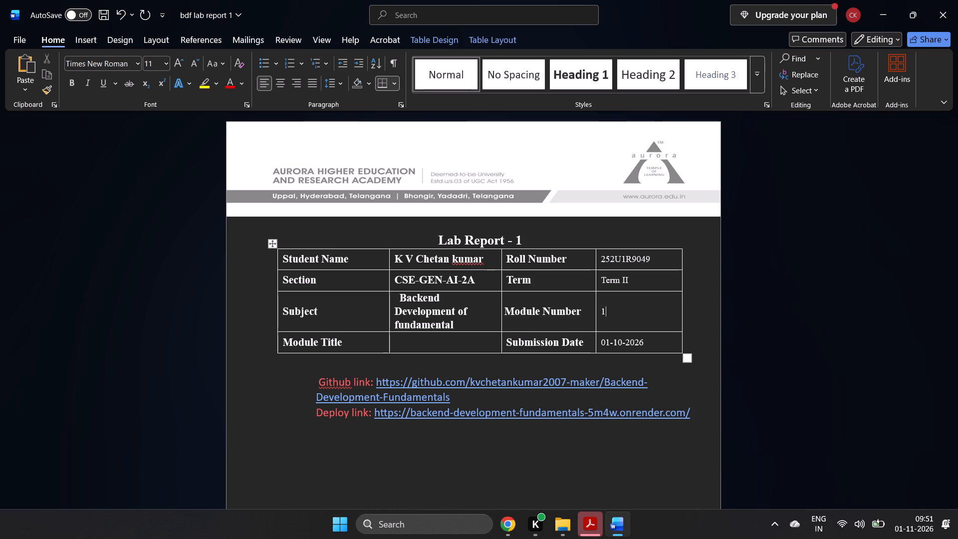
pyautogui.press('BackSpace')
pyautogui.press('2')
# Change the heading above the table to "Lab Report - 2".
pyautogui.click(549, 244)
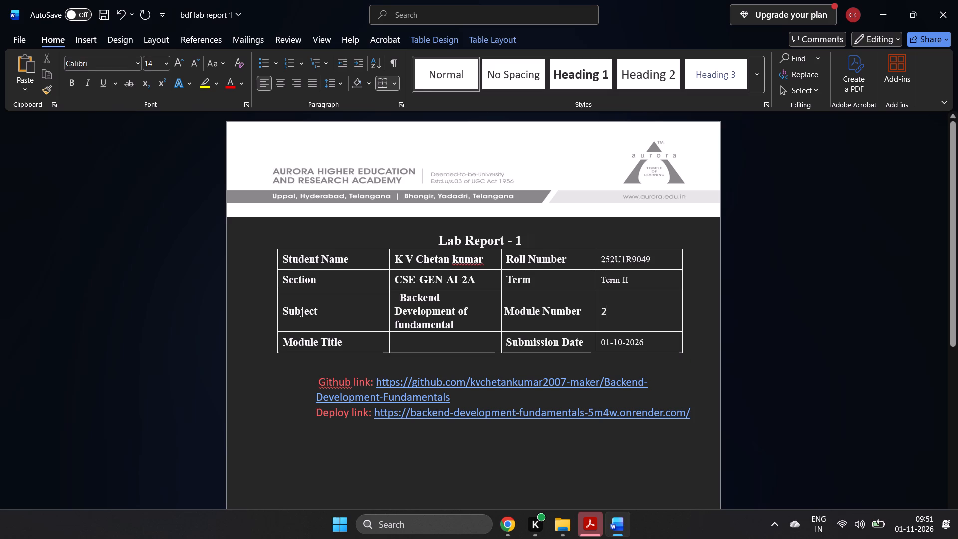
pyautogui.press('BackSpace')
pyautogui.press('BackSpace')
pyautogui.press('BackSpace')
pyautogui.press('2')
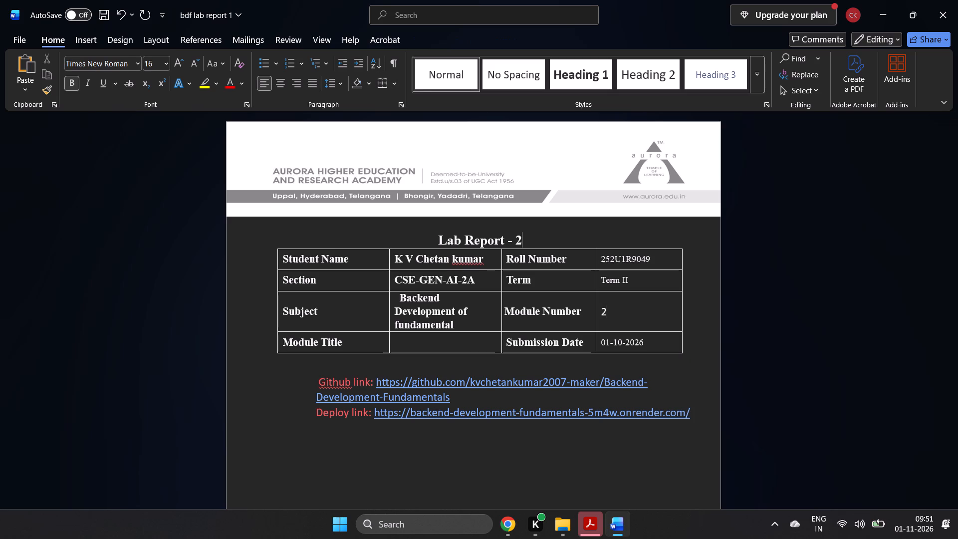
# Start editing the empty module title cell in the header table.
pyautogui.click(415, 346)
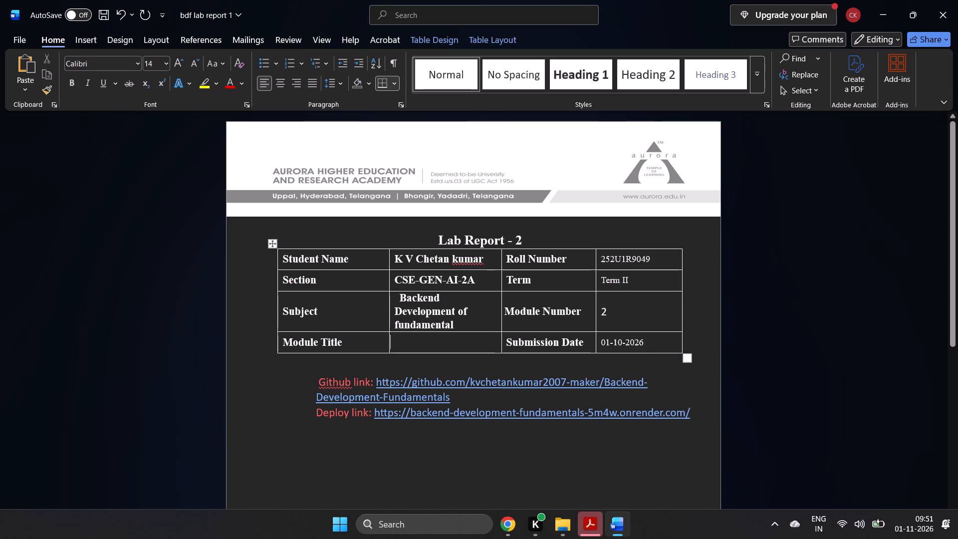
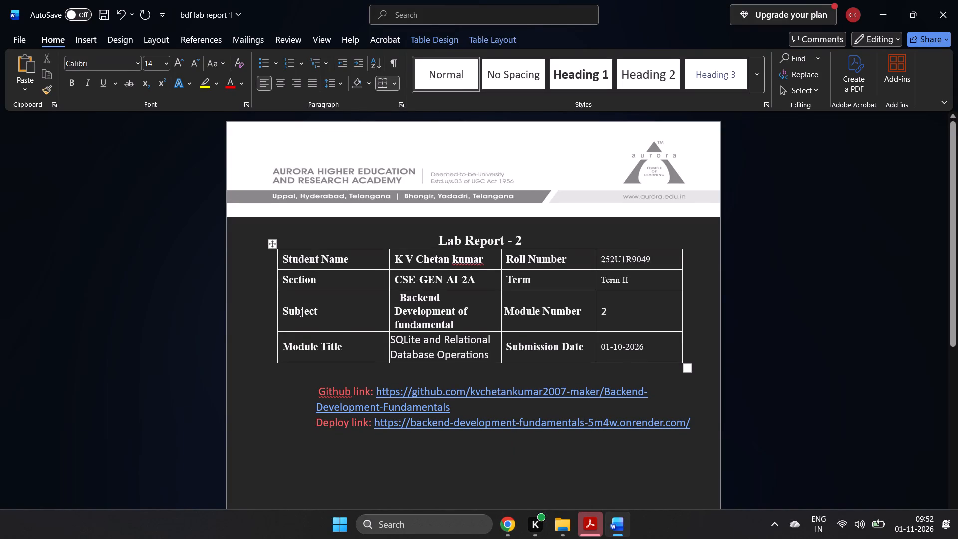
# Delete the old URLs, along with their colons, after the "Github link" and "Deploy link" labels below the header table.
pyautogui.moveTo(374, 390); pyautogui.dragTo(454, 409)
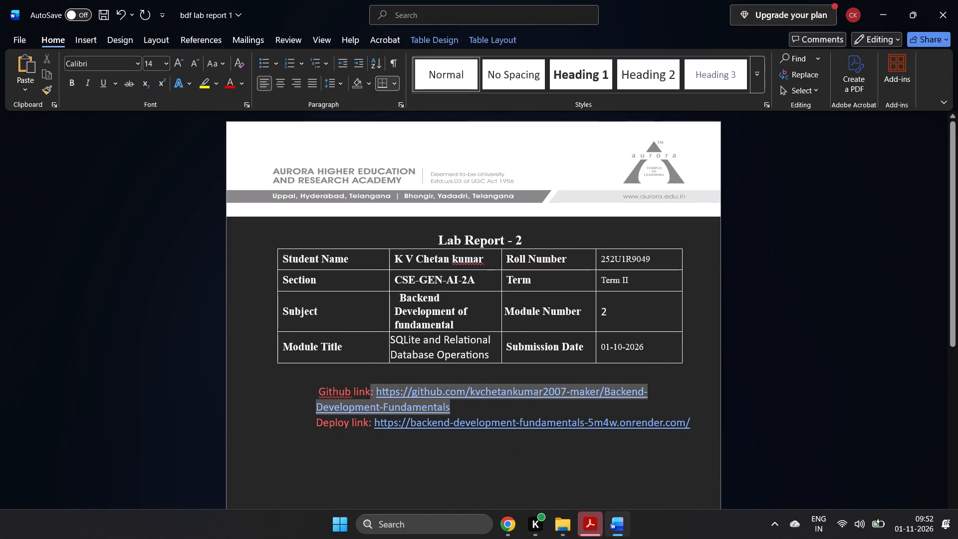
pyautogui.moveTo(454, 409); pyautogui.dragTo(457, 411)
pyautogui.press('BackSpace')
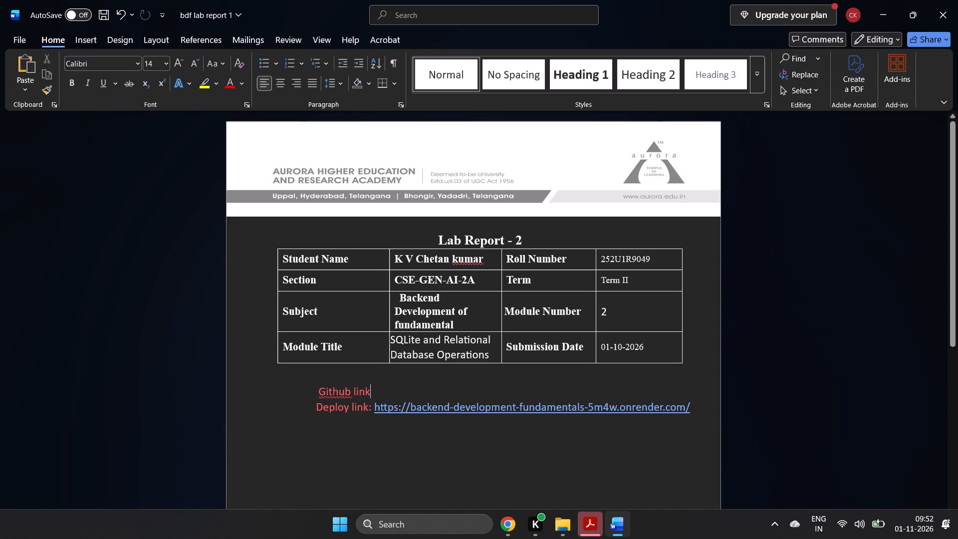
pyautogui.moveTo(372, 406); pyautogui.dragTo(564, 402)
pyautogui.press('BackSpace')
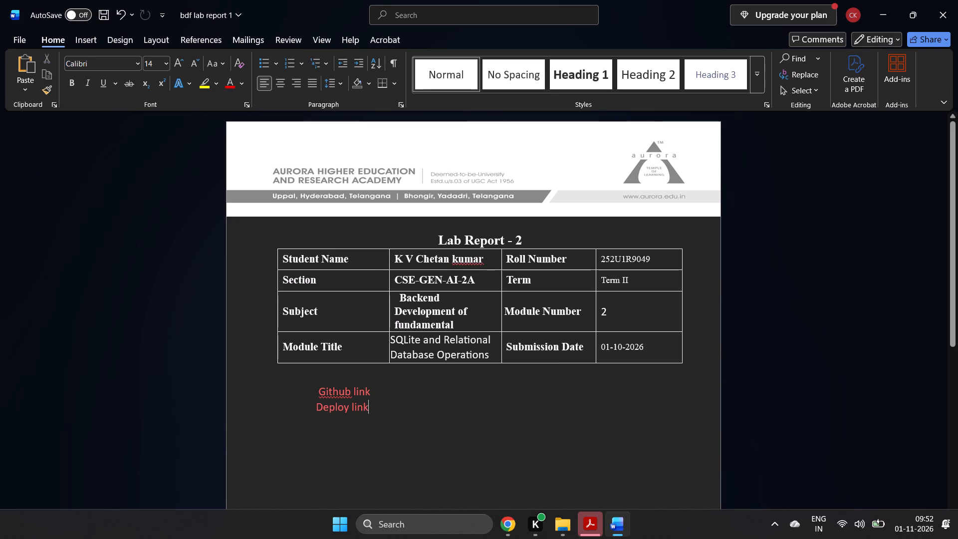
# Start editing the line at the end of the "Github link" label.
pyautogui.click(399, 387)
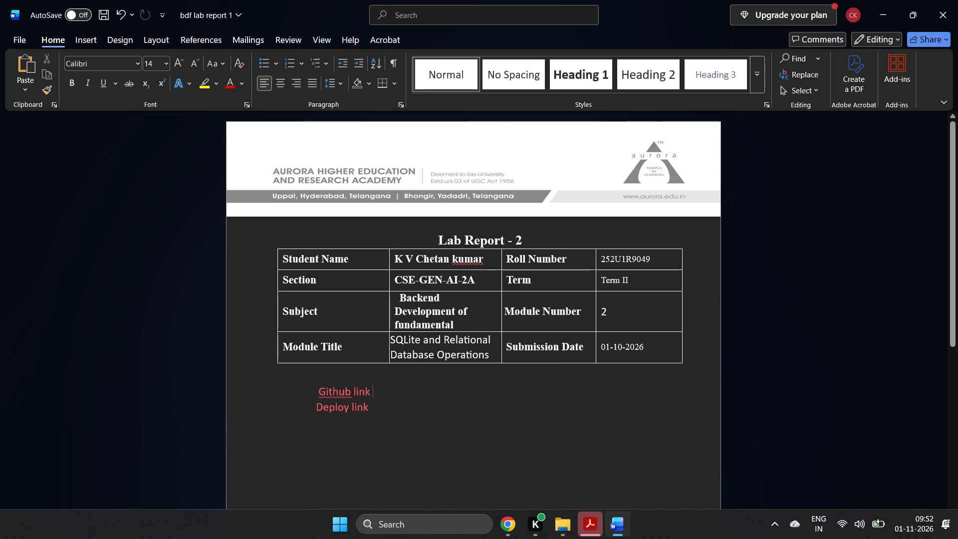
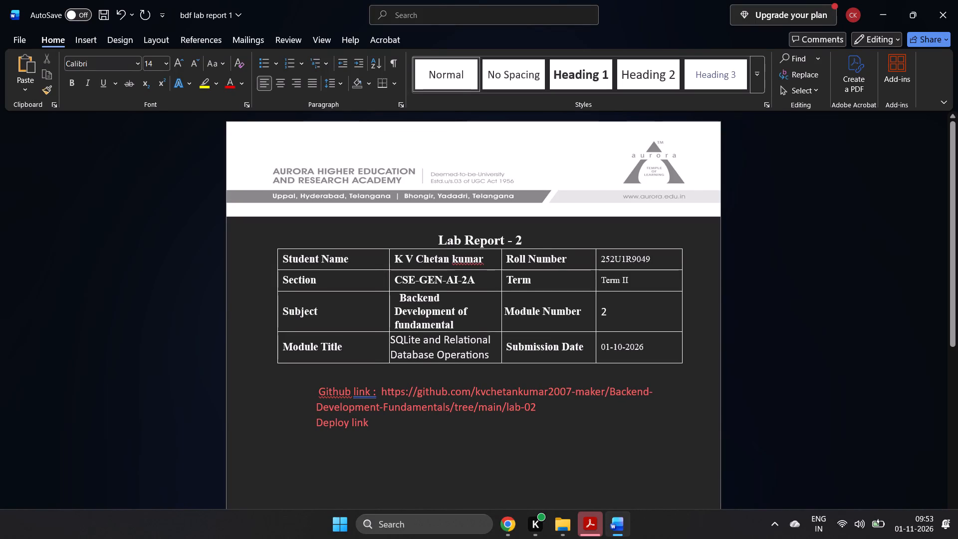
# Add a colon and a space after the "Deploy link" label below the header table.
pyautogui.click(370, 426)
pyautogui.hotkey('shift', ':')
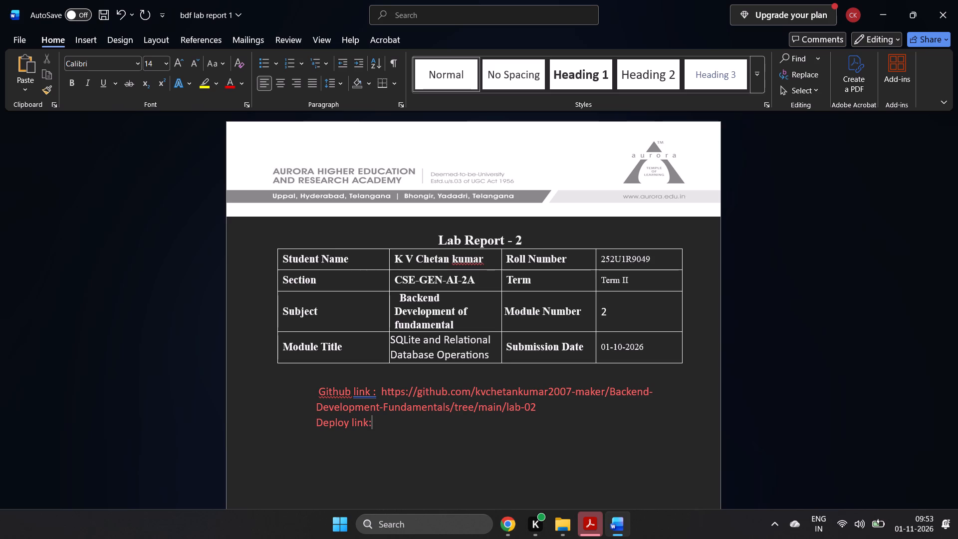
pyautogui.press('space')
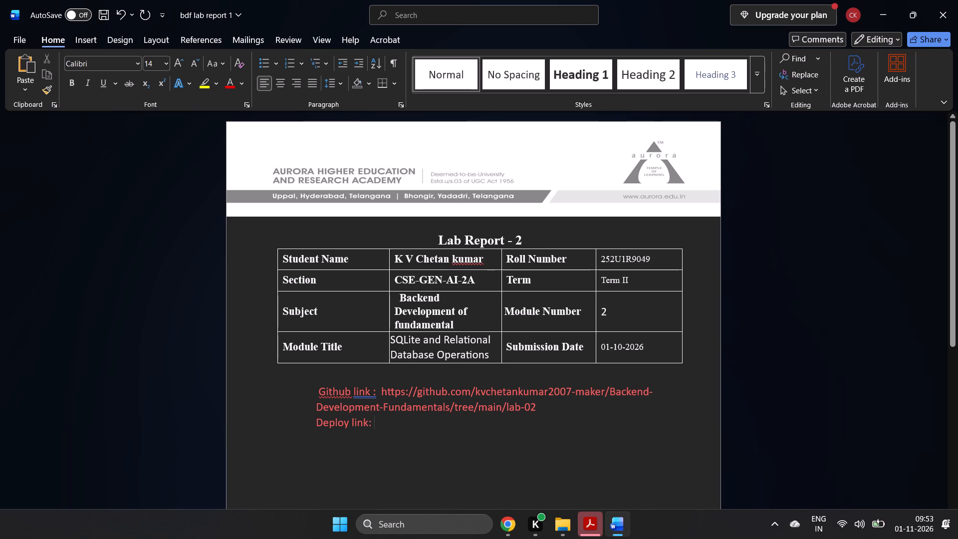
# Insert a line break after the GitHub URL ending in "lab-02" so the address becomes a hyperlink with a blank line below.
pyautogui.click(542, 411)
pyautogui.press('Return')
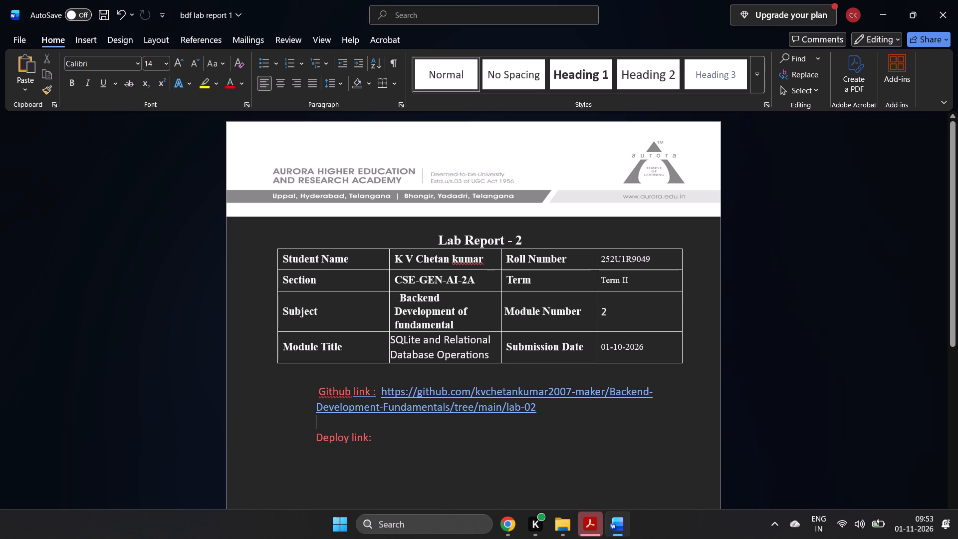
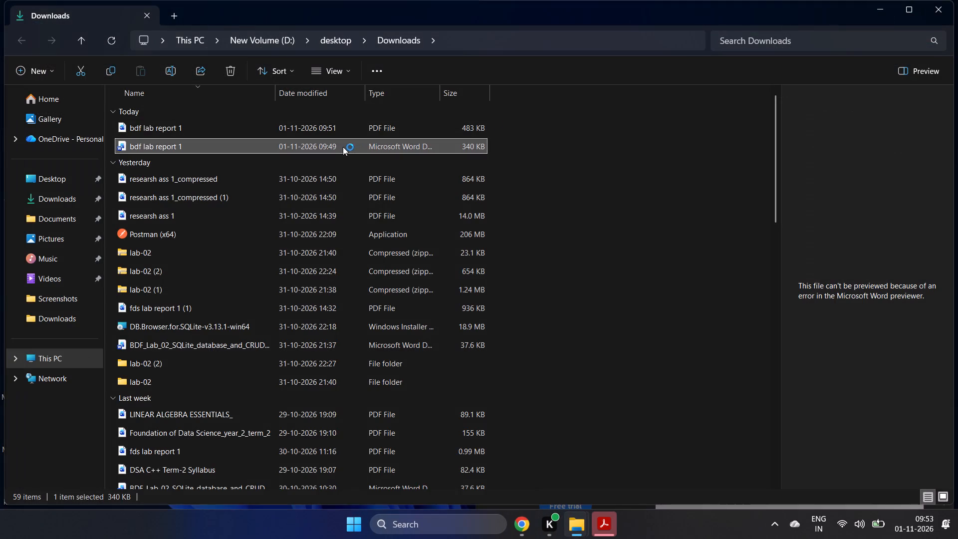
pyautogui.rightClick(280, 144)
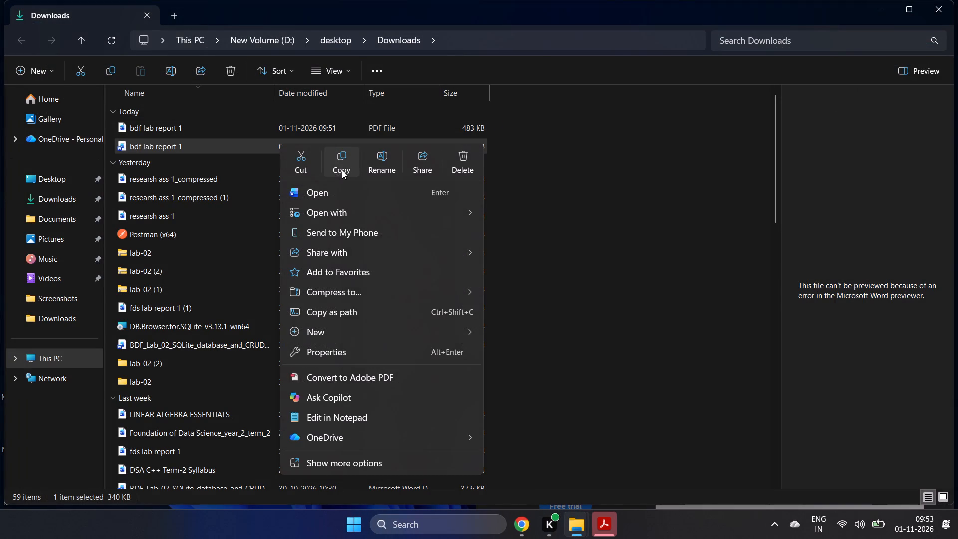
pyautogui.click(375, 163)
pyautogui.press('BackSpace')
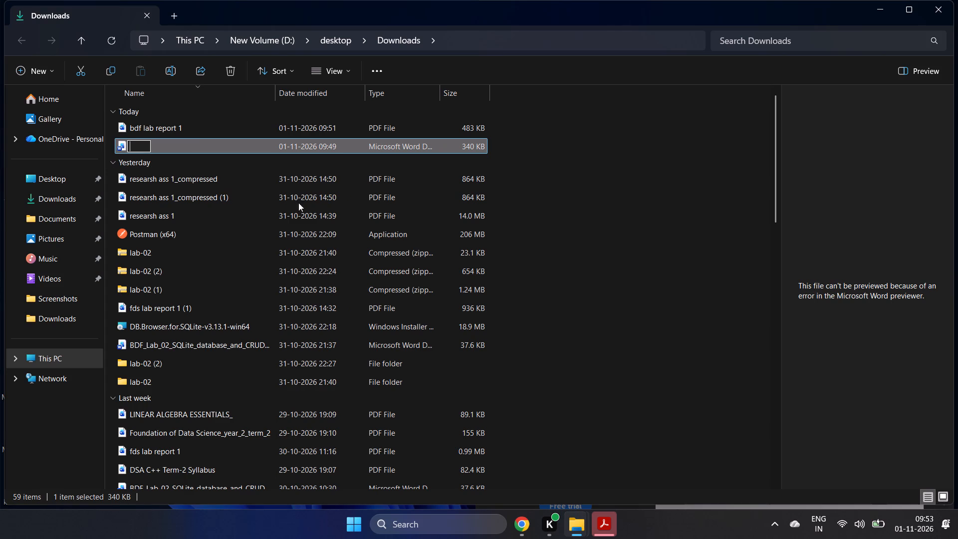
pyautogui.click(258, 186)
# Start renaming the Word document "bdf lab report 1" in Downloads by removing the 1 at the end of its file name.
pyautogui.rightClick(205, 148)
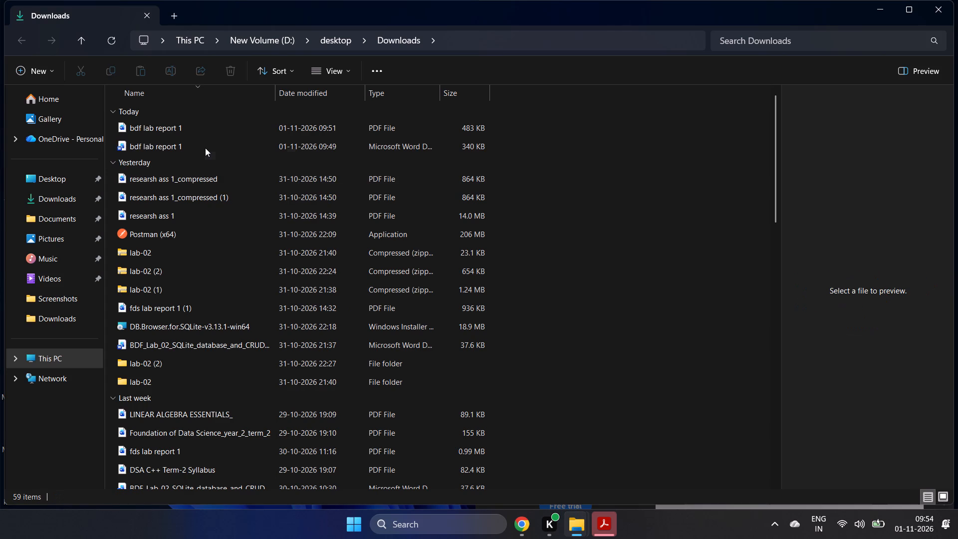
pyautogui.click(177, 149)
pyautogui.rightClick(177, 149)
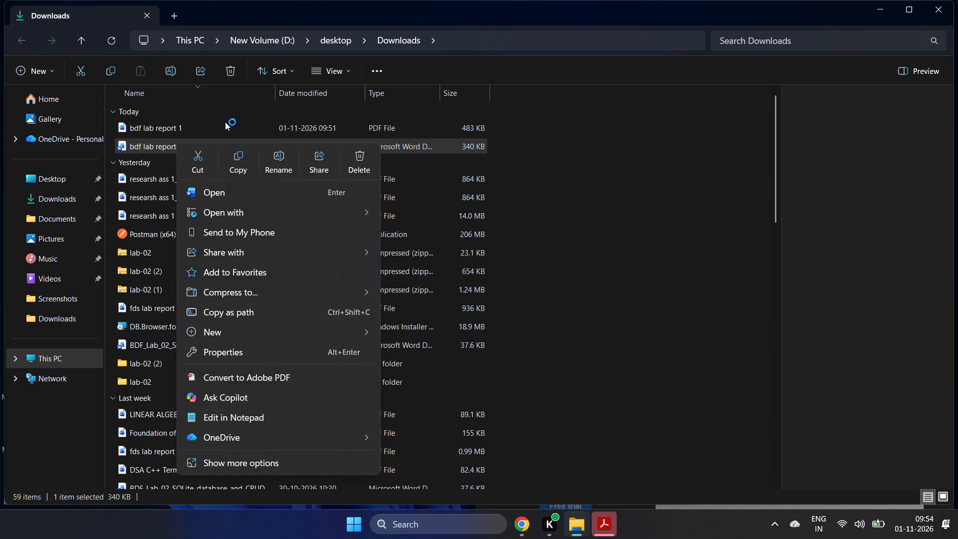
pyautogui.click(273, 157)
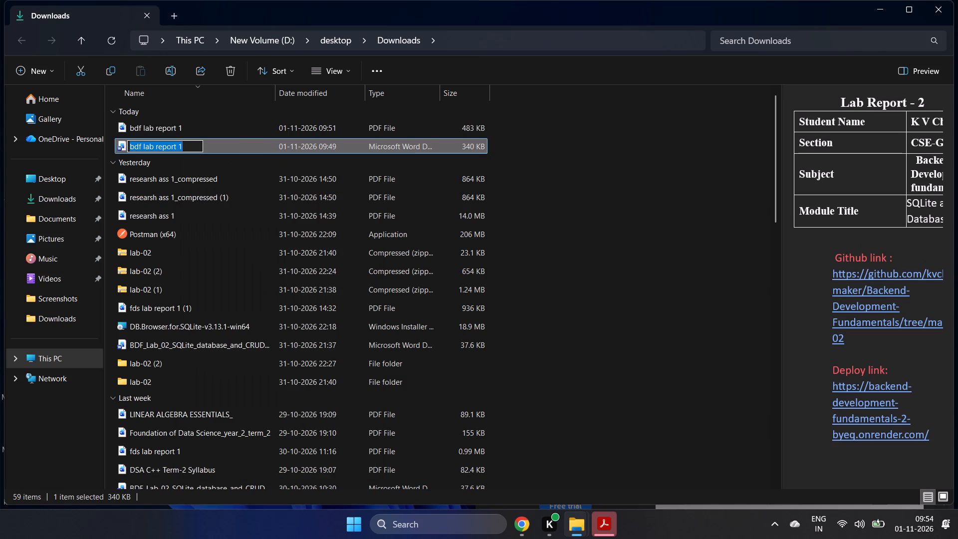
pyautogui.click(186, 147)
pyautogui.press('BackSpace')
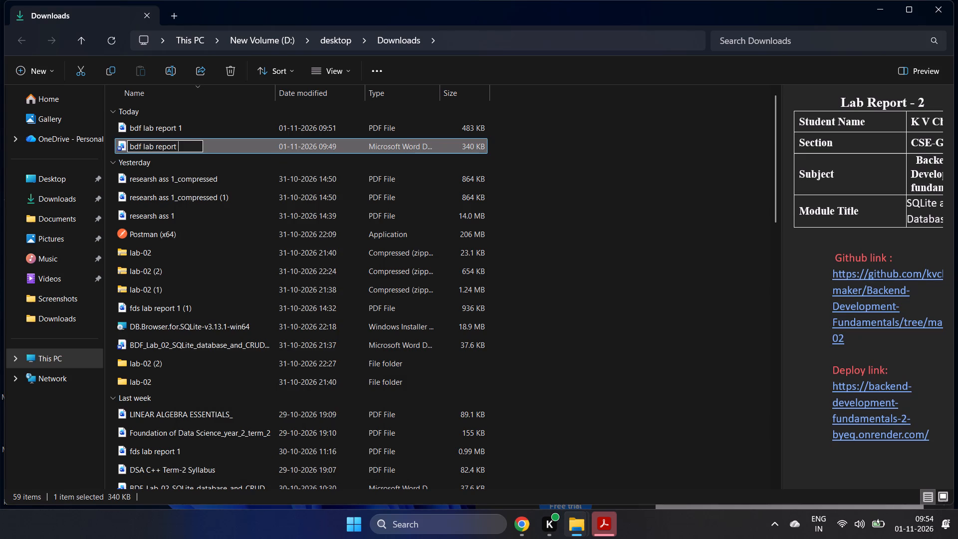
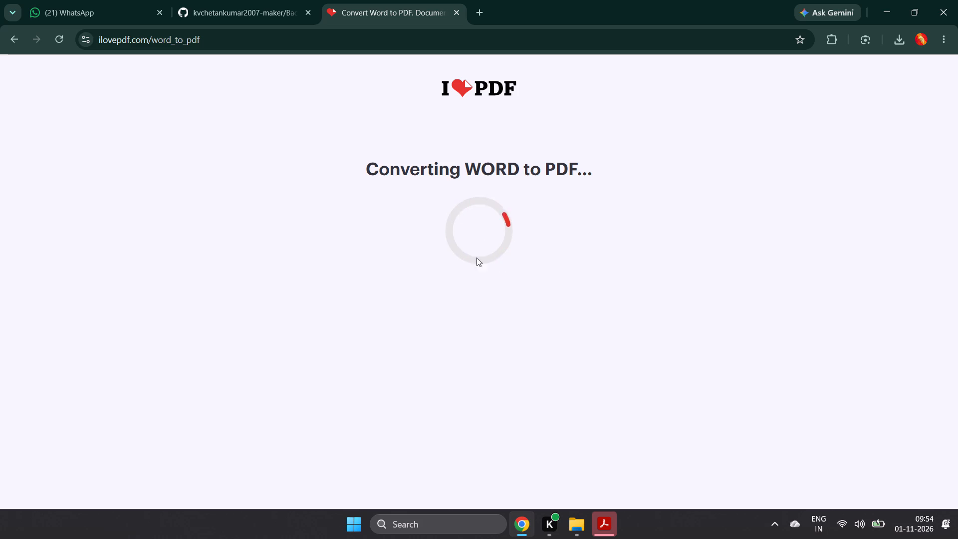
# Download the converted PDF of bdf lab report 2 and close the PDF viewer showing bdf lab report 1.
pyautogui.click(494, 179)
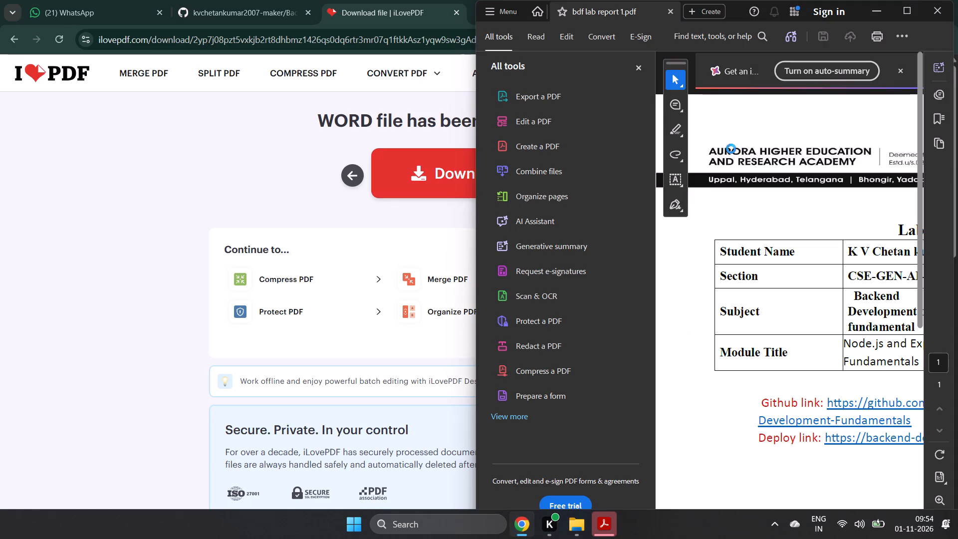
pyautogui.click(944, 13)
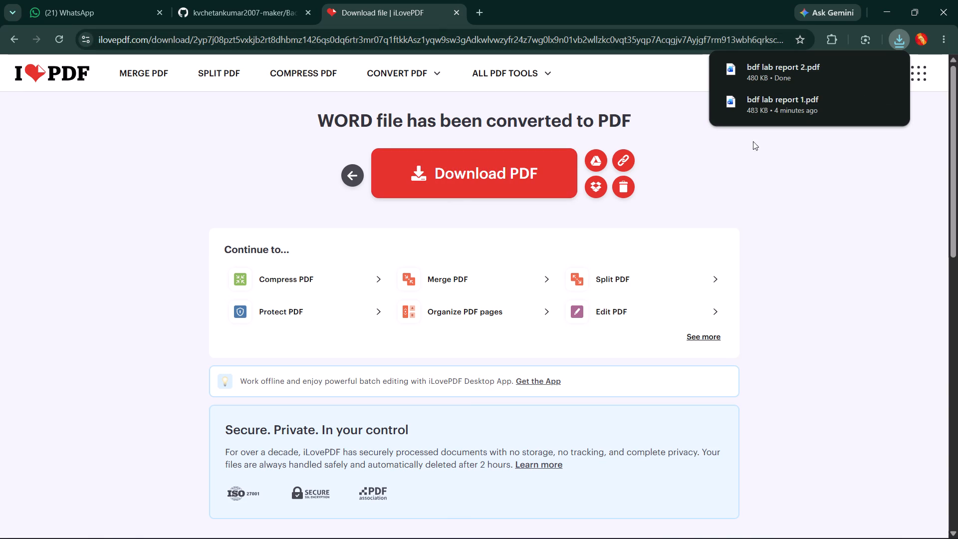
# Close the WhatsApp browser tab and return to the GitHub repository page.
pyautogui.click(241, 0)
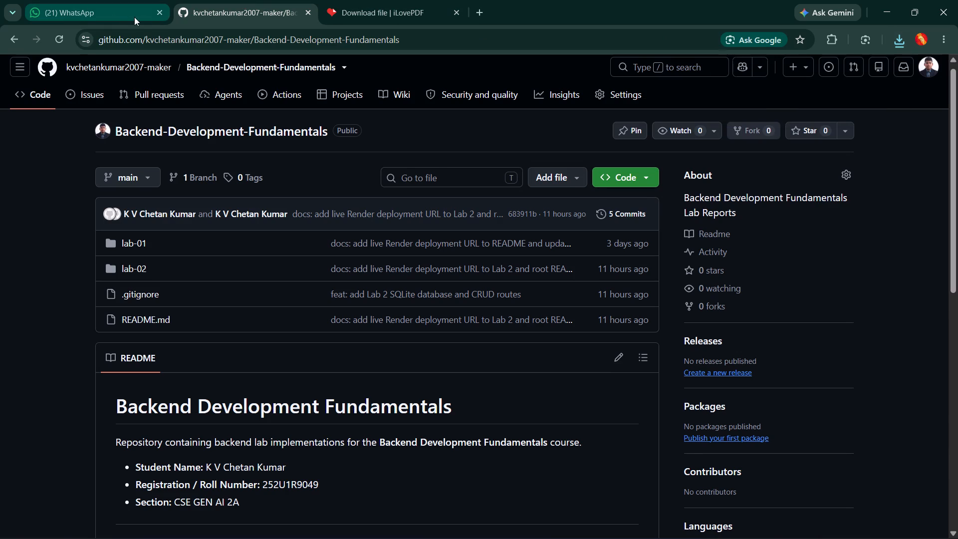
pyautogui.click(159, 12)
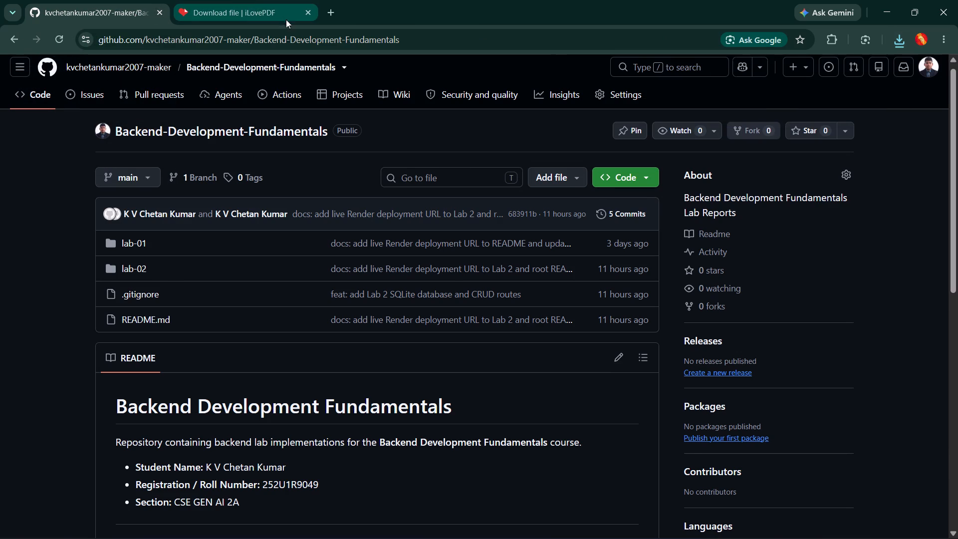
pyautogui.click(247, 5)
pyautogui.click(100, 8)
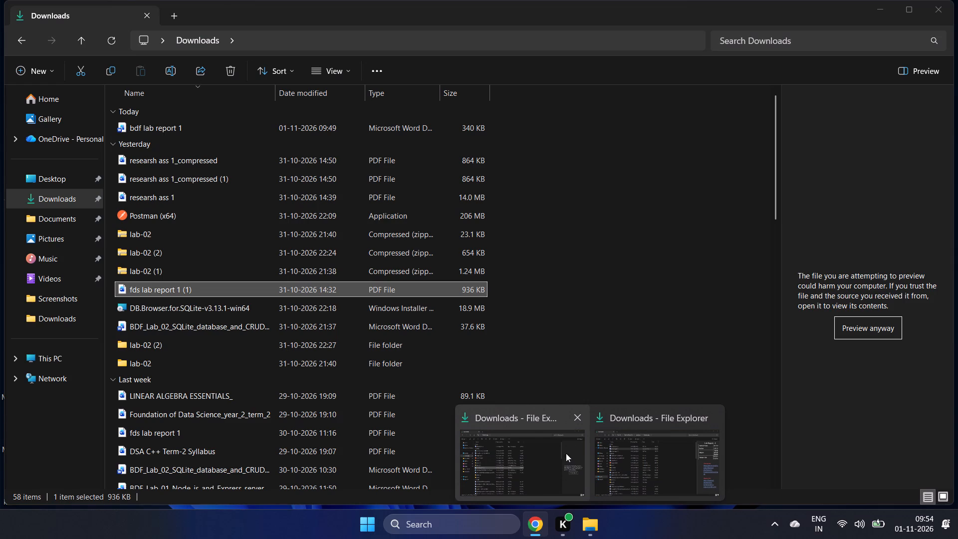
# Switch to File Explorer's Downloads window and delete the Word document bdf lab report 2.
pyautogui.click(538, 465)
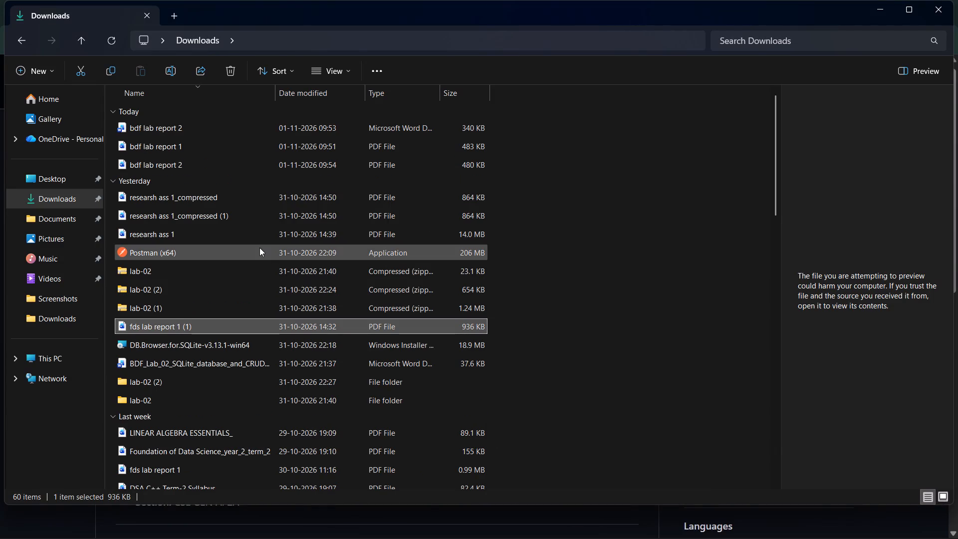
pyautogui.scroll(2, 259, 248)
pyautogui.click(255, 122)
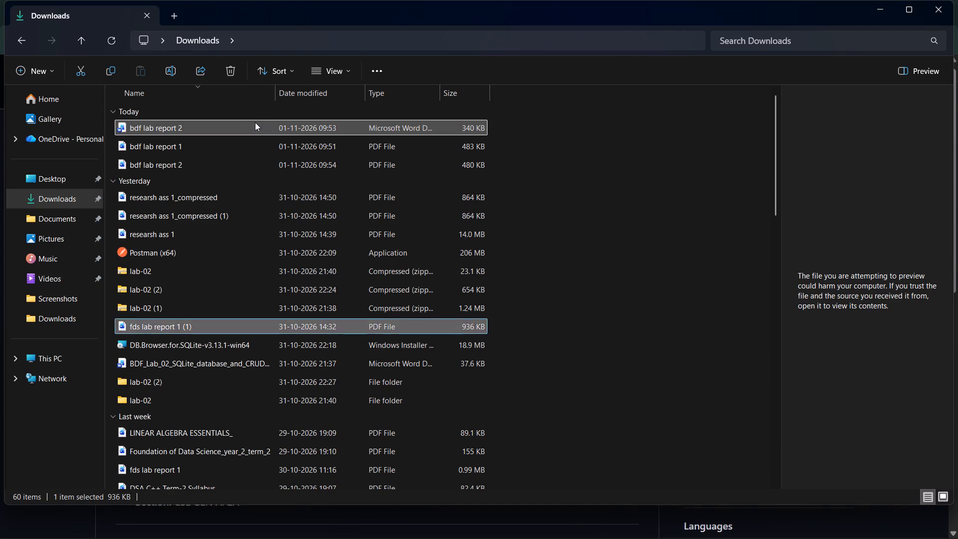
pyautogui.click(235, 69)
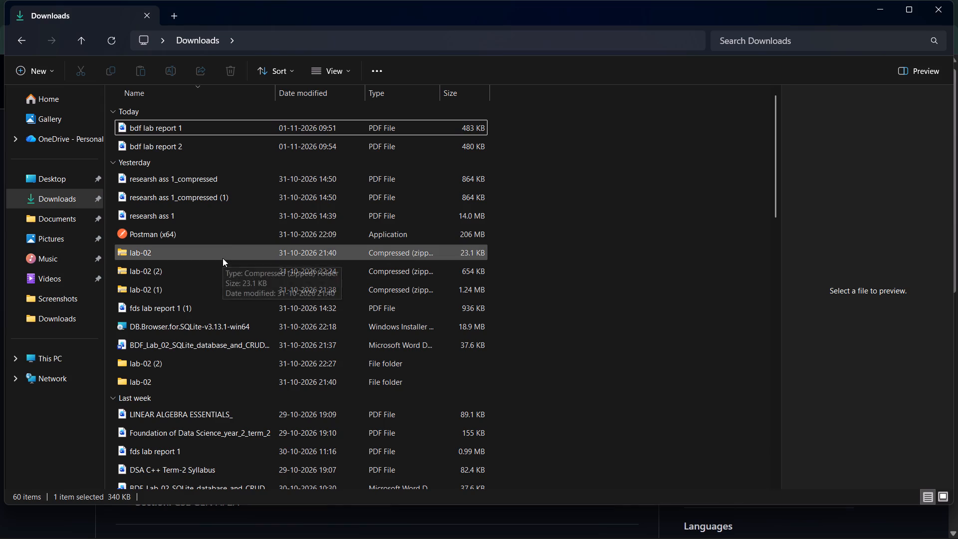
# Delete the PDF files researsh ass 1_compressed (1) and researsh ass 1 from Downloads.
pyautogui.click(216, 202)
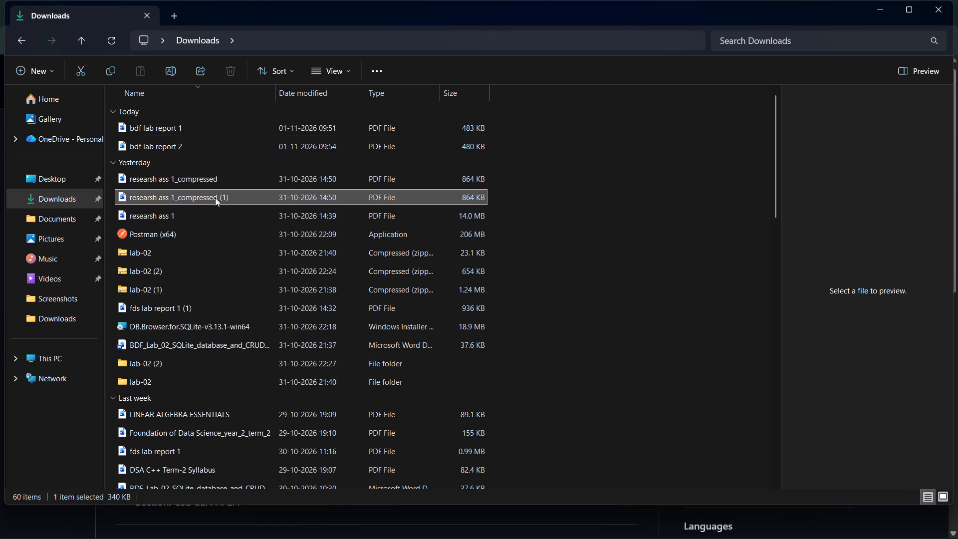
pyautogui.click(228, 63)
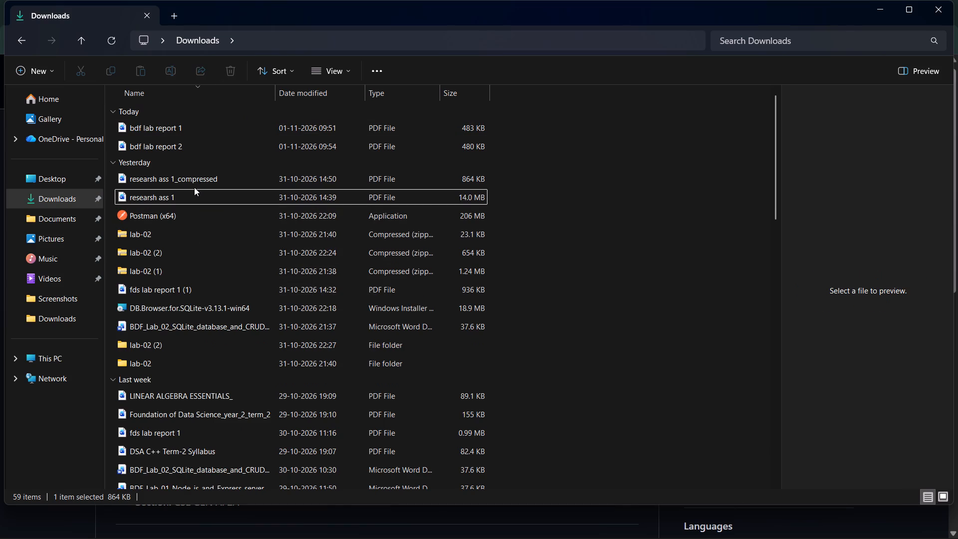
pyautogui.click(194, 193)
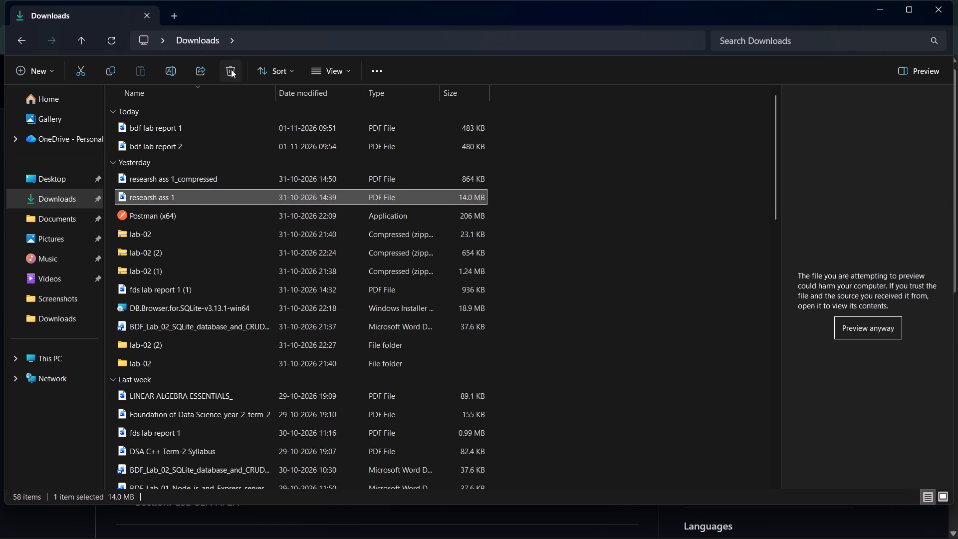
pyautogui.click(232, 68)
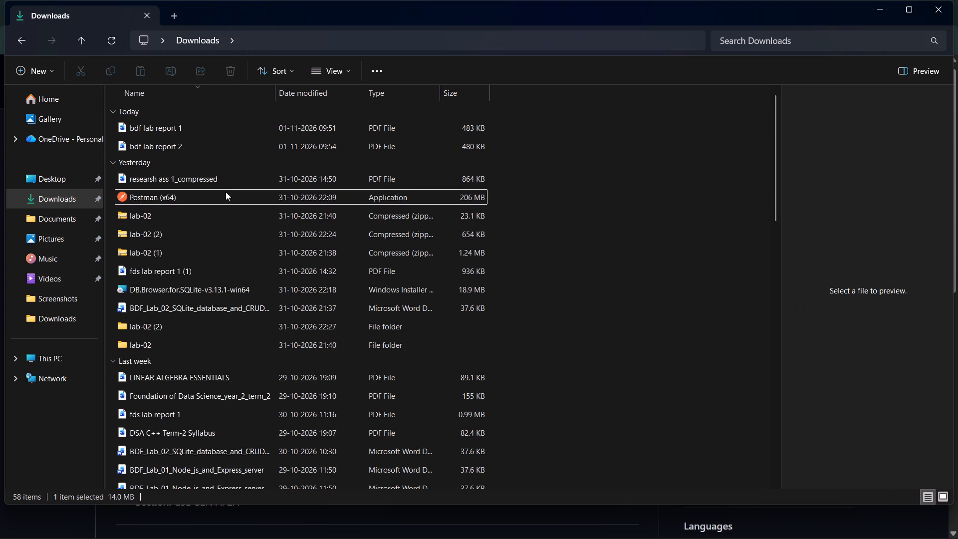
# Delete last week's three Word documents from Downloads: the BDF_Lab_02 SQLite file and both BDF_Lab_01_Node_js_and_Express_server files.
pyautogui.click(219, 275)
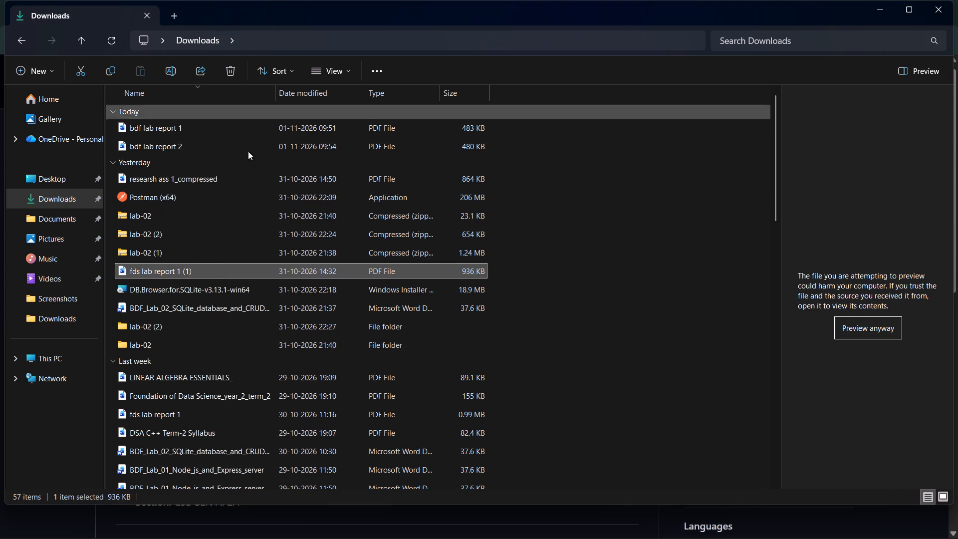
pyautogui.scroll(-2, 256, 232)
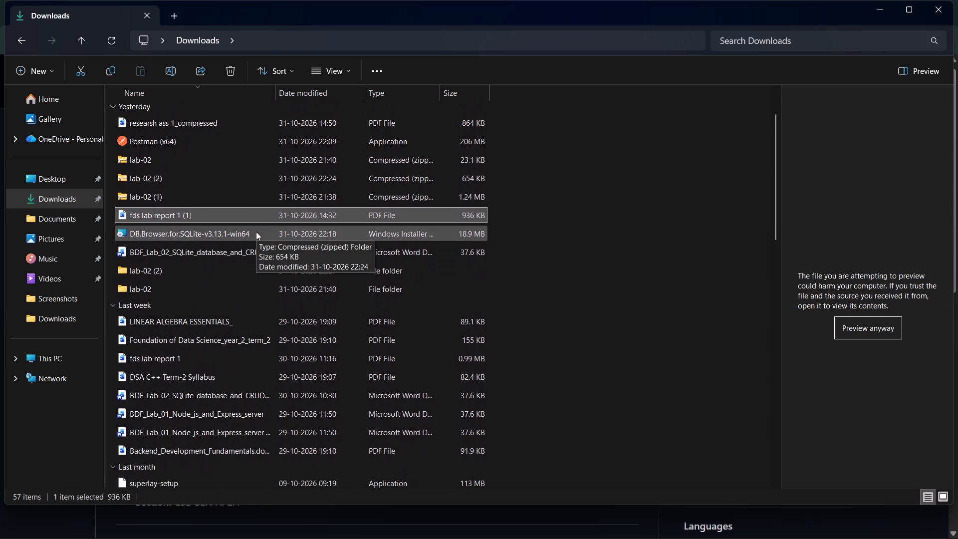
pyautogui.scroll(-1, 256, 232)
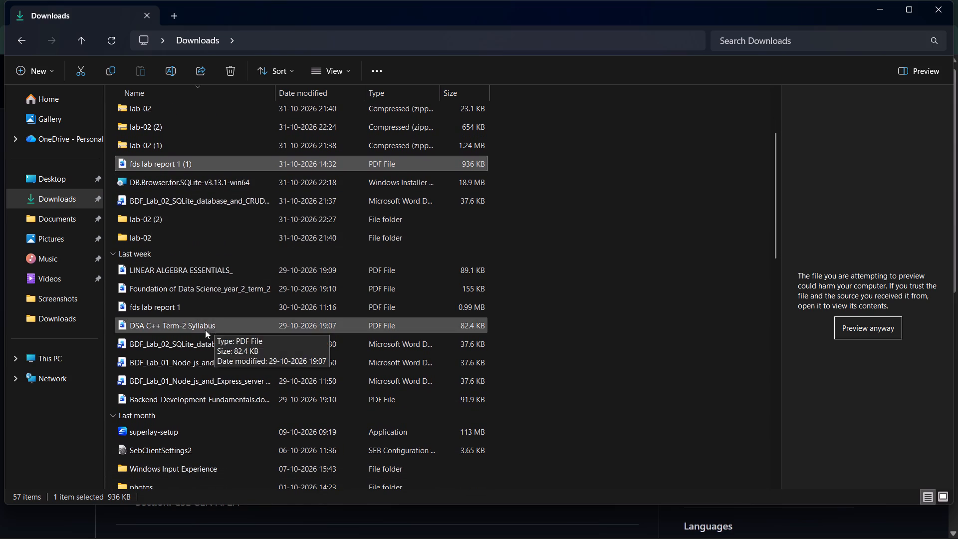
pyautogui.moveTo(112, 337); pyautogui.dragTo(136, 387)
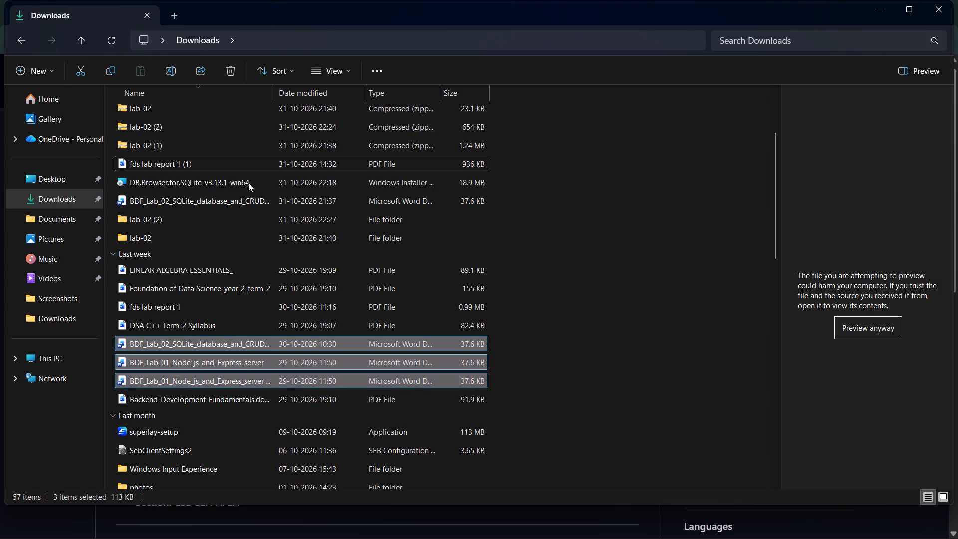
pyautogui.click(225, 74)
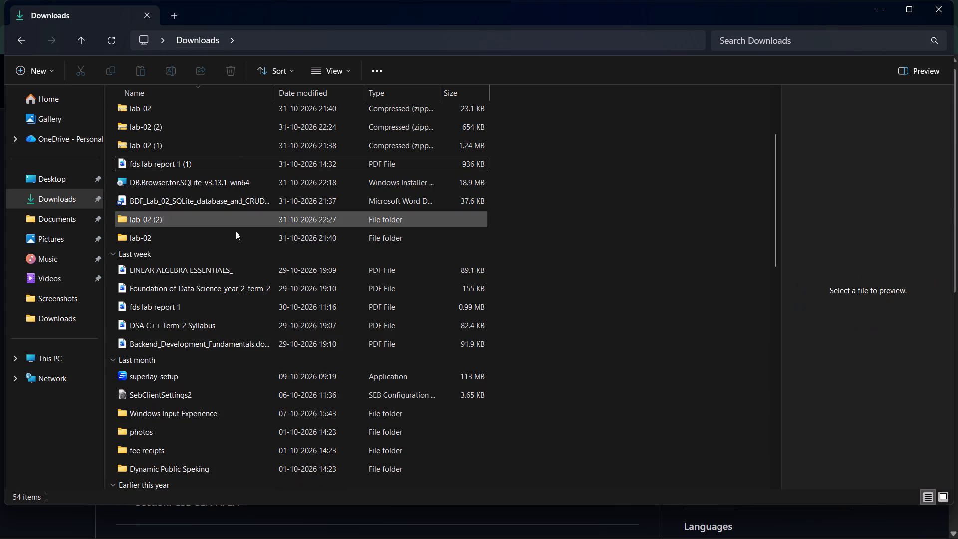
# Open the Backend_Development_Fundamentals file from Downloads in Word to check its contents, and close it again.
pyautogui.doubleClick(188, 348)
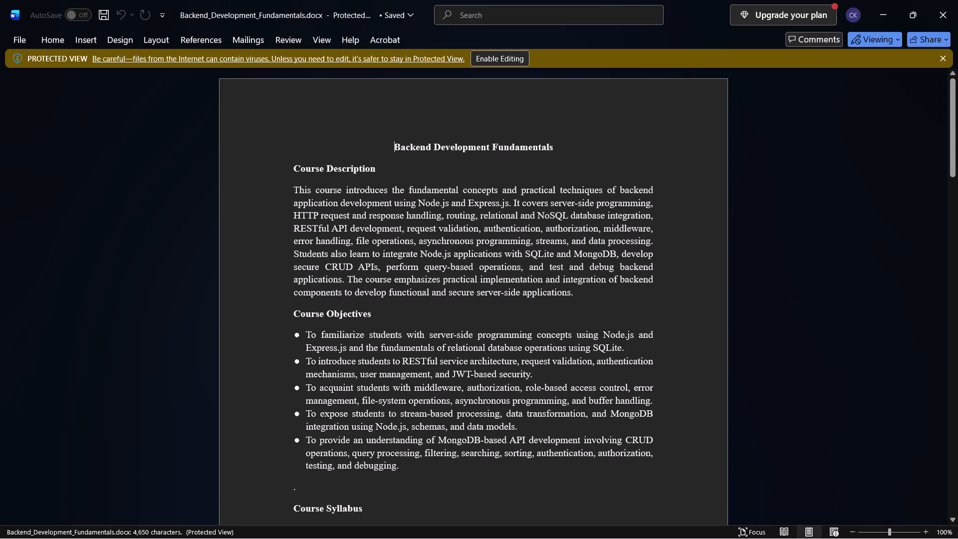
pyautogui.click(957, 0)
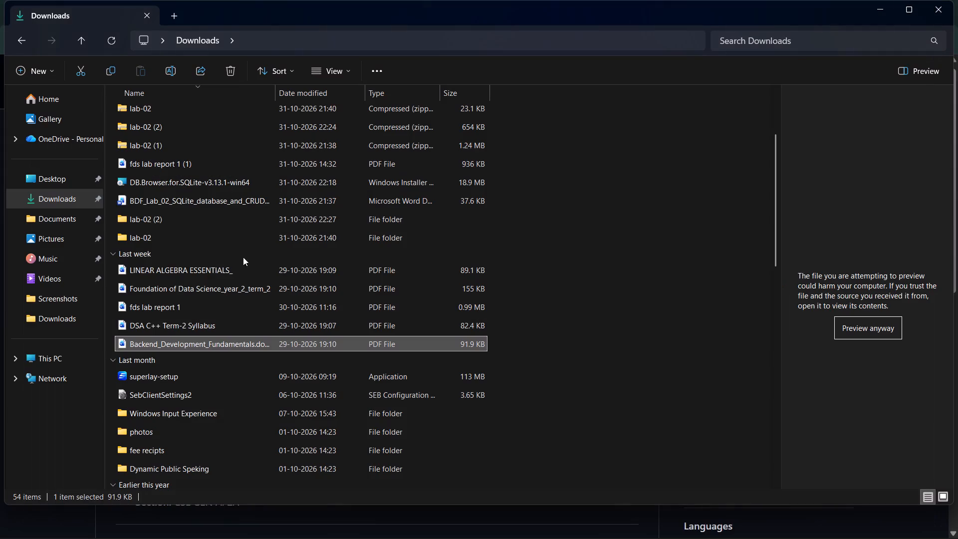
# Delete the compressed folders lab-02 (2) and lab-02 (1) from yesterday's files in Downloads.
pyautogui.scroll(1, 239, 298)
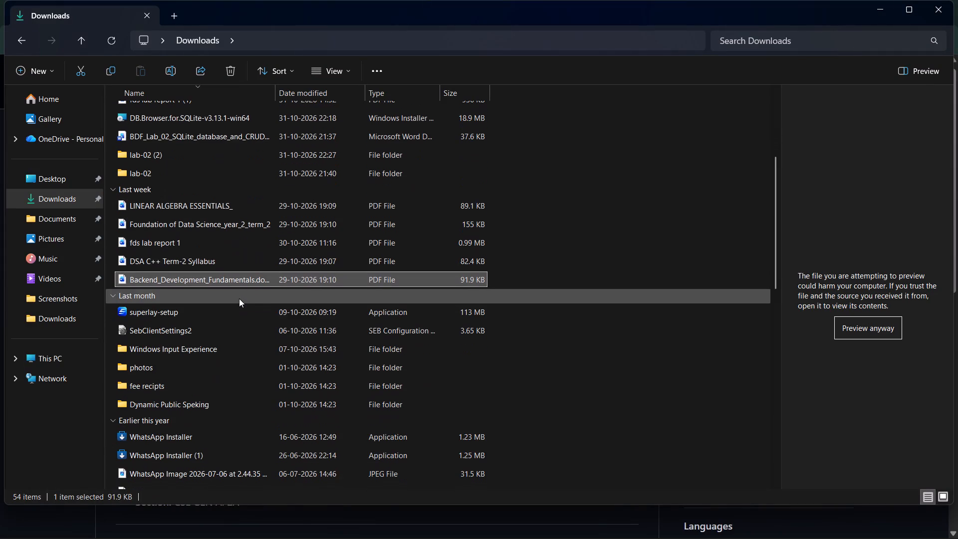
pyautogui.scroll(12, 239, 298)
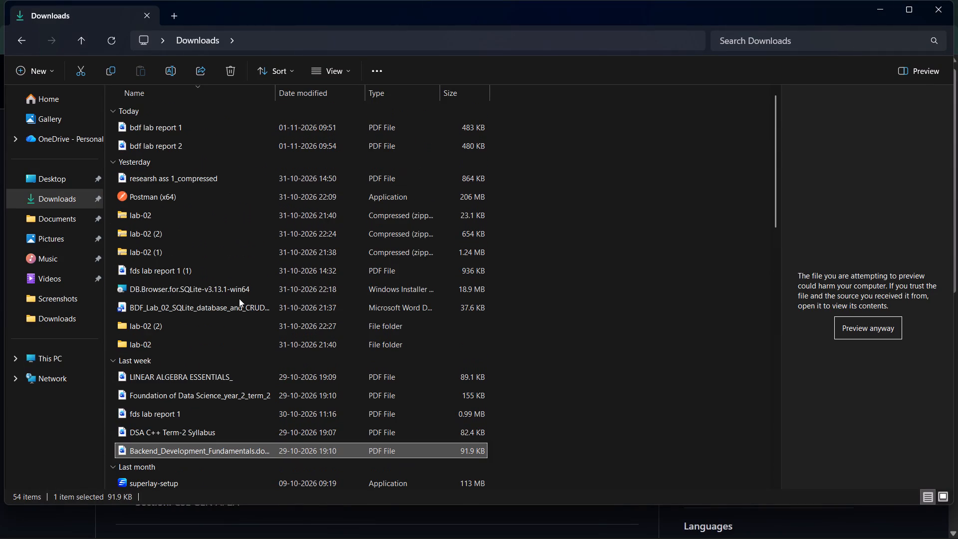
pyautogui.scroll(6, 239, 298)
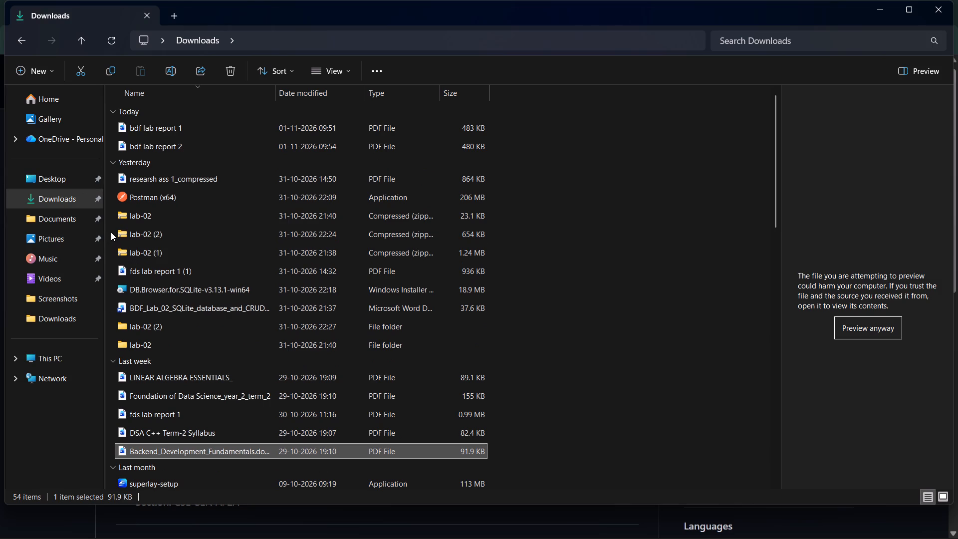
pyautogui.moveTo(111, 231); pyautogui.dragTo(141, 256)
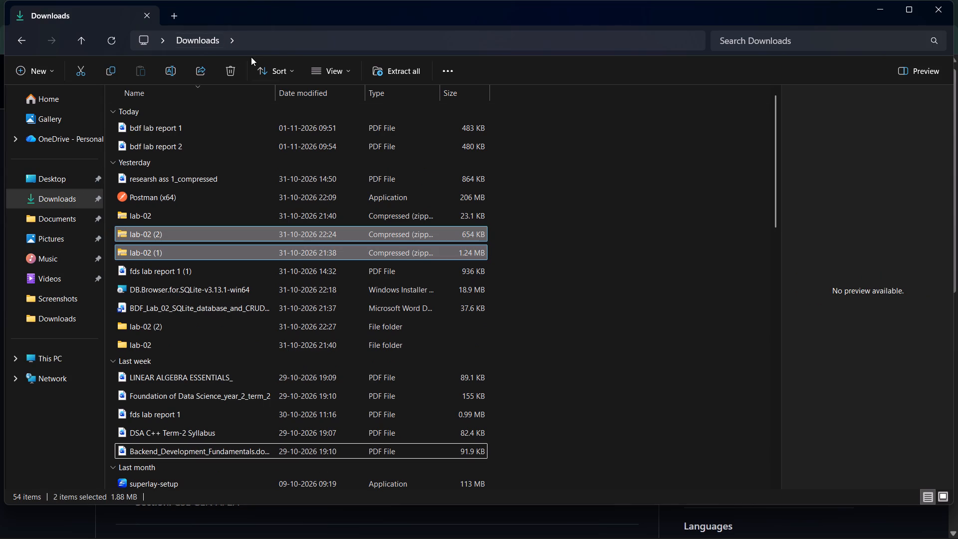
pyautogui.click(232, 66)
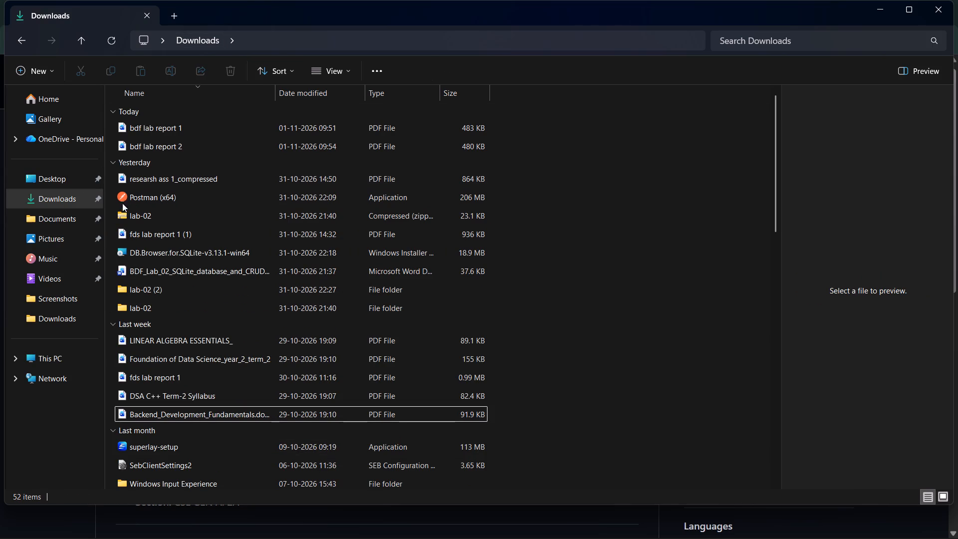
# Look over the remaining files in Downloads and close this File Explorer window.
pyautogui.scroll(7, 219, 279)
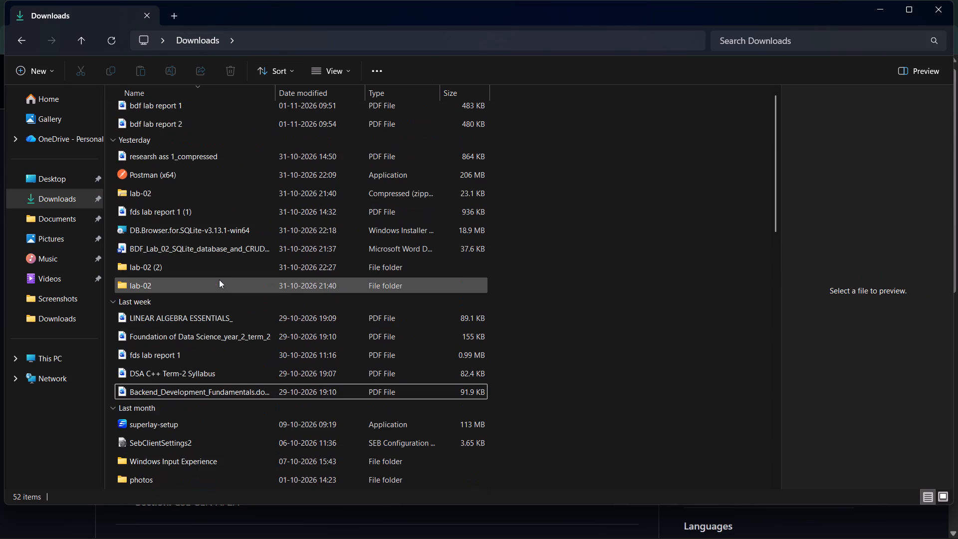
pyautogui.scroll(2, 219, 279)
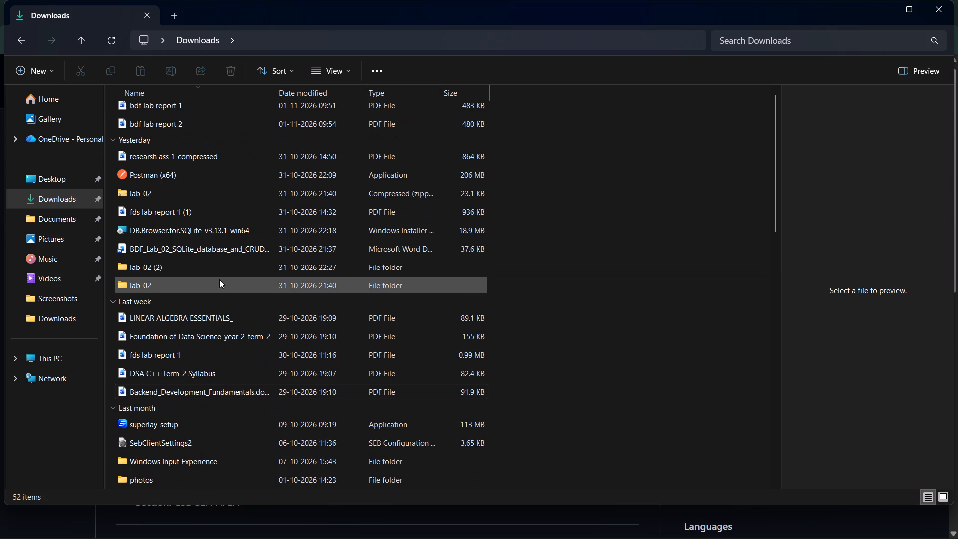
pyautogui.scroll(8, 342, 326)
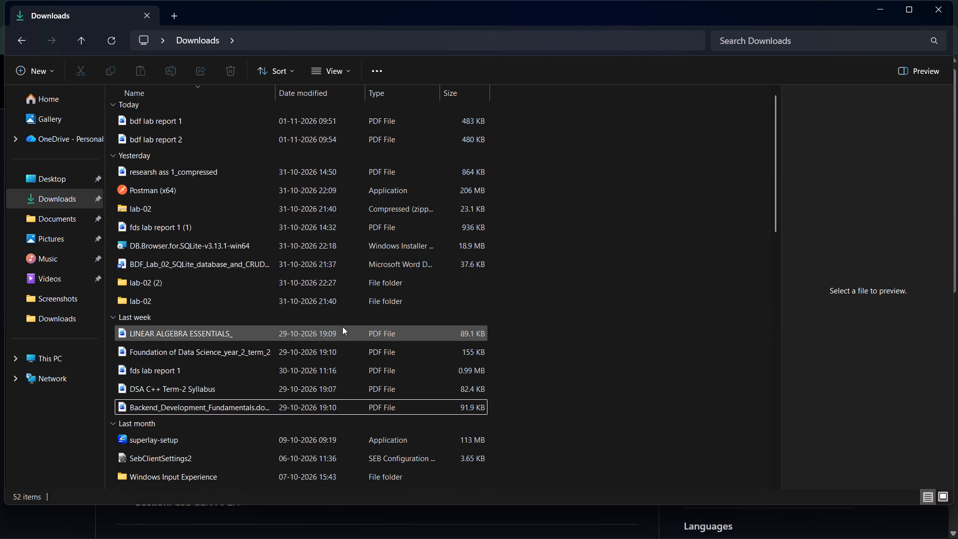
pyautogui.hscroll(2, 670, 107)
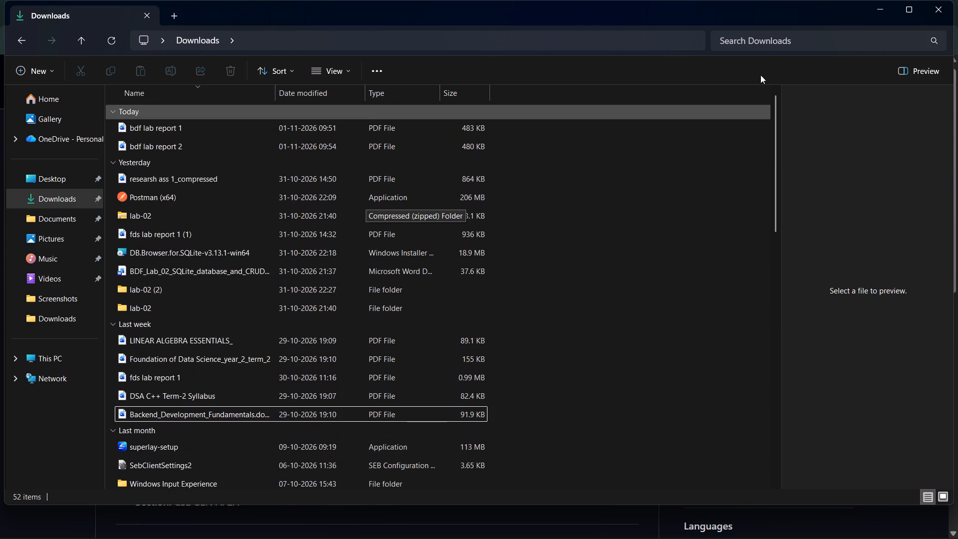
pyautogui.hscroll(2, 760, 75)
pyautogui.click(927, 6)
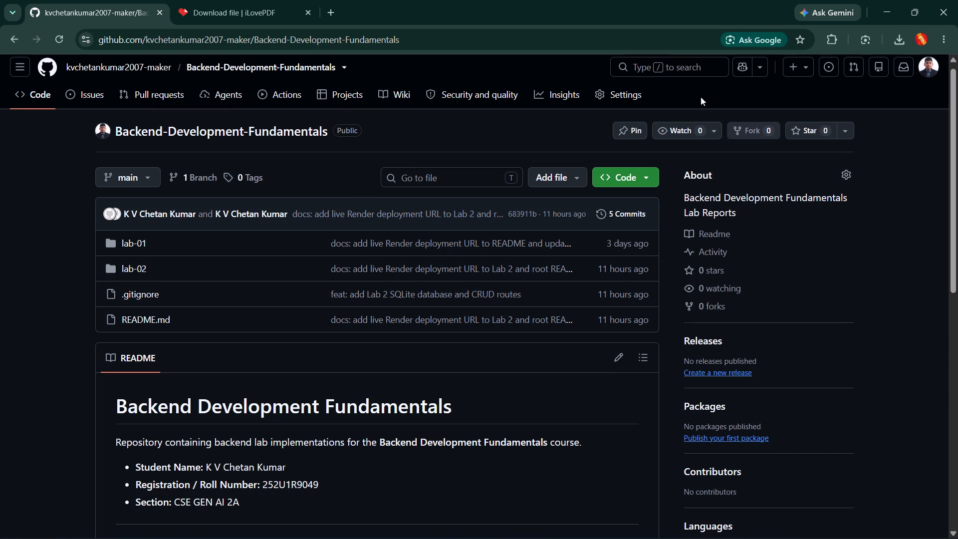
# Close the remaining GitHub repository and iLovePDF browser tabs.
pyautogui.scroll(1, 243, 287)
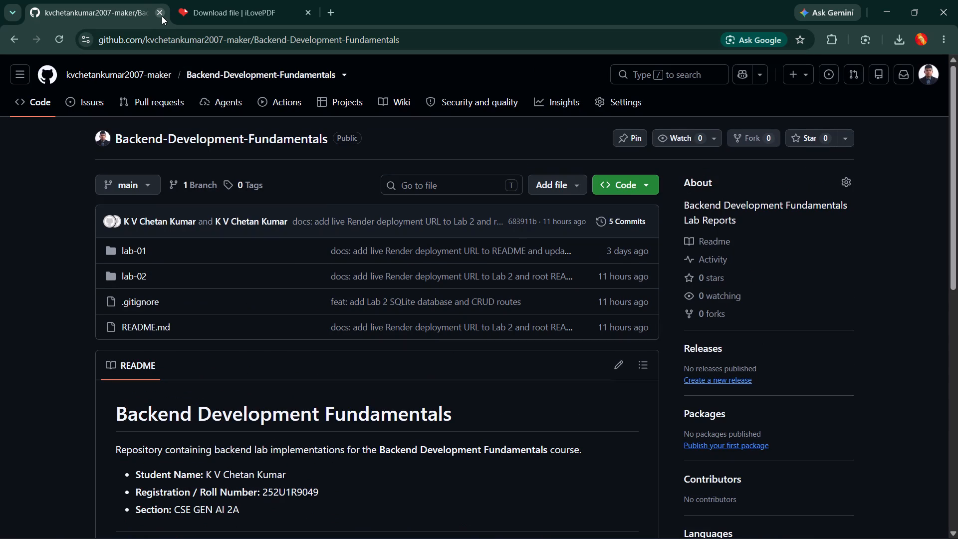
pyautogui.click(161, 14)
pyautogui.click(161, 14)
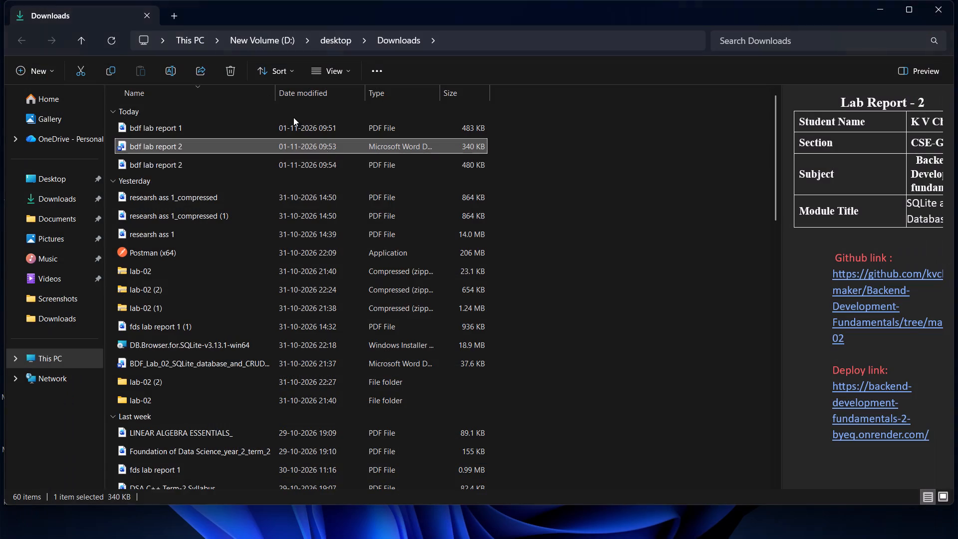
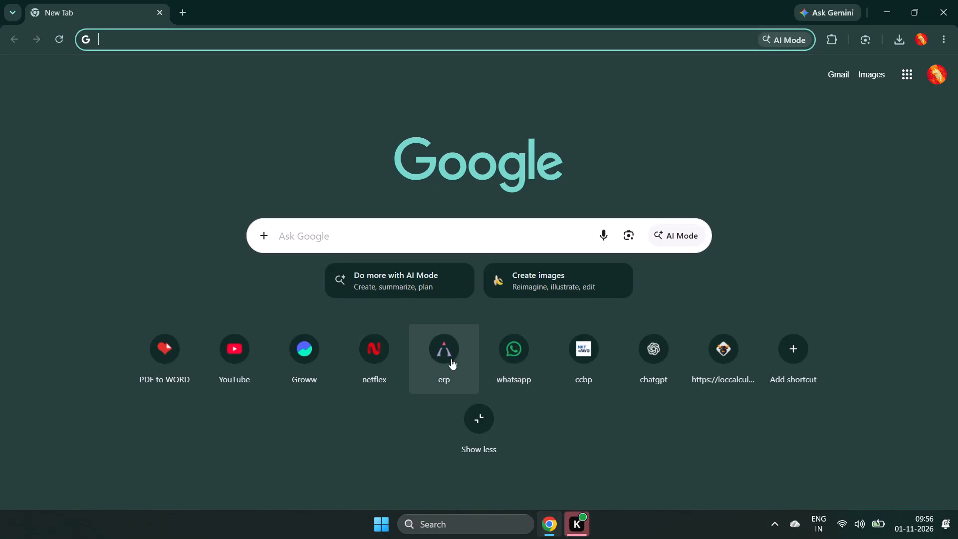
# Open the erp portal from the new tab page and go to the Backend Development Fundamentals assessments.
pyautogui.click(436, 356)
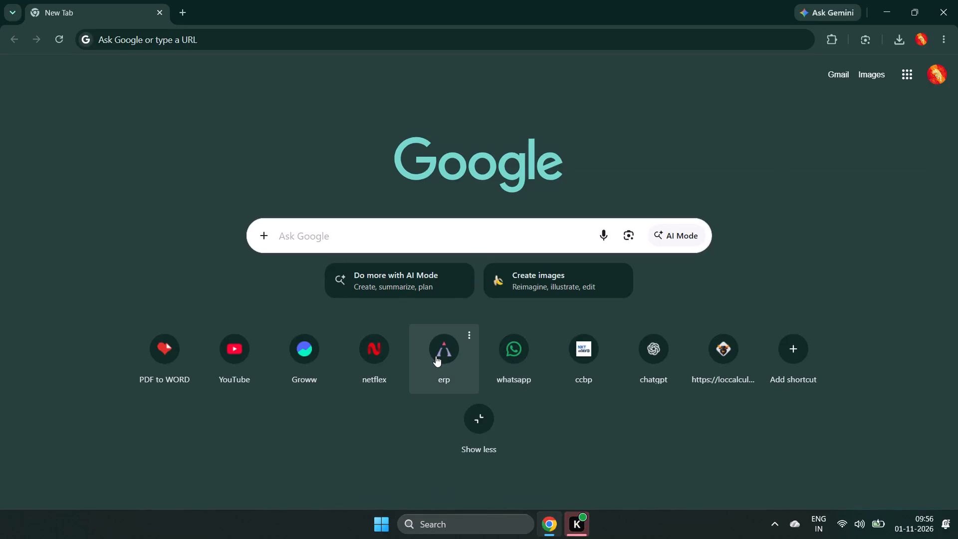
pyautogui.click(708, 374)
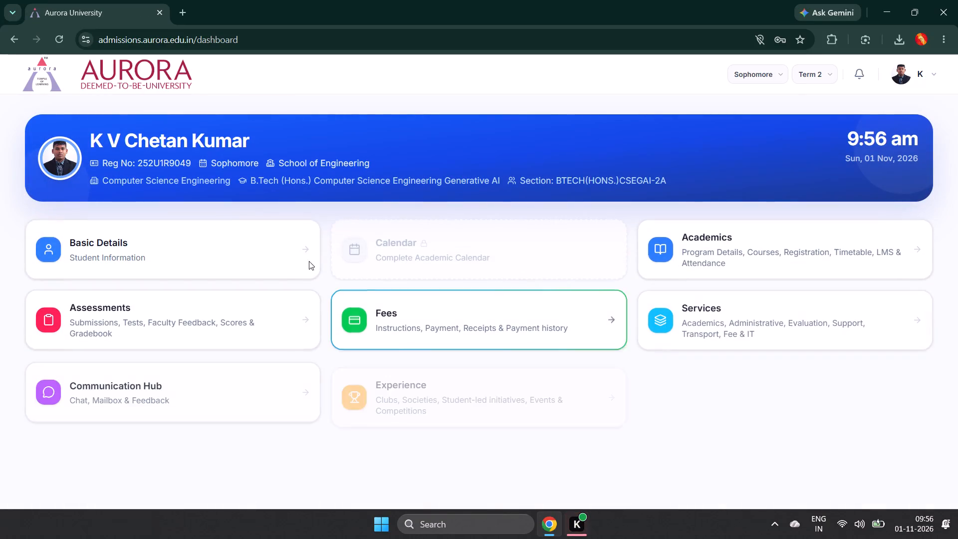
pyautogui.click(156, 327)
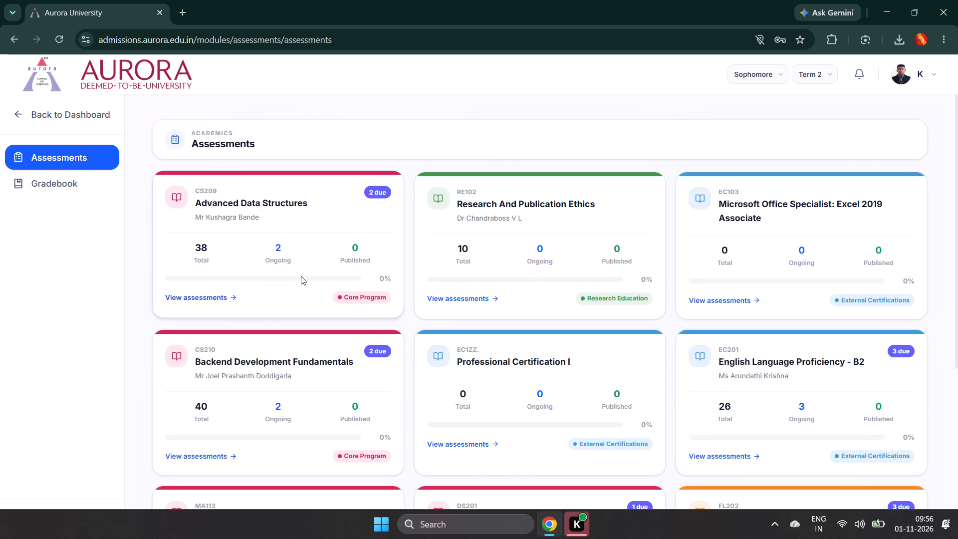
pyautogui.scroll(-1, 301, 276)
pyautogui.click(265, 395)
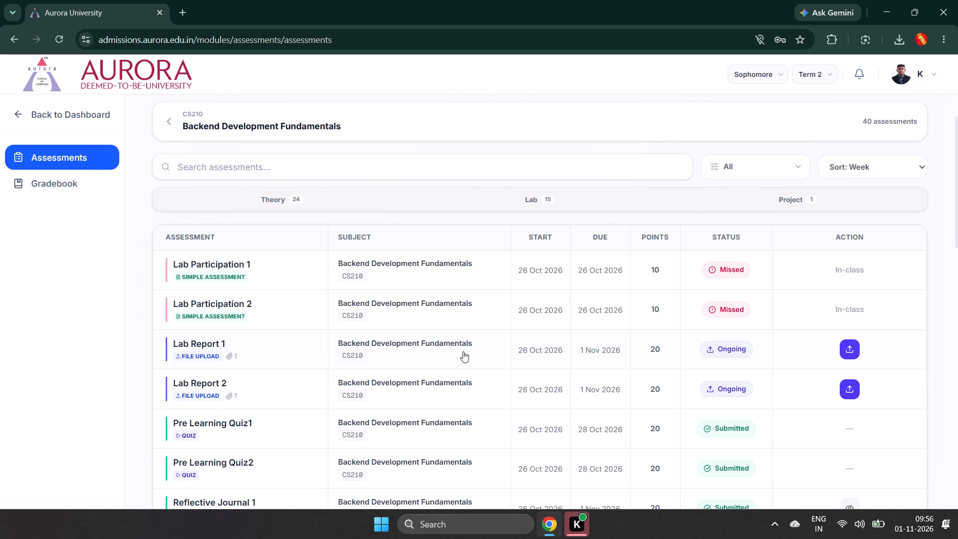
# View the details of the Lab Participation 1 assessment and close them again.
pyautogui.click(722, 270)
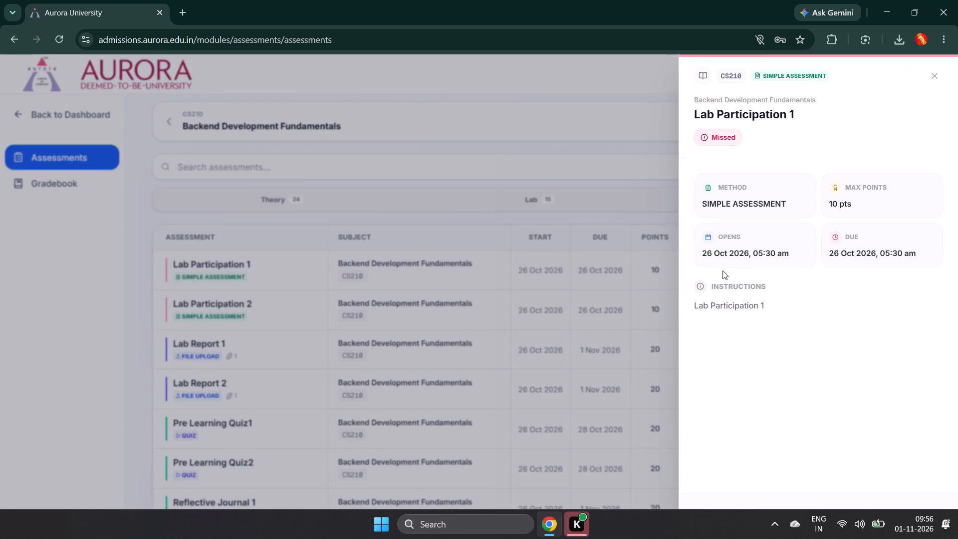
pyautogui.click(608, 103)
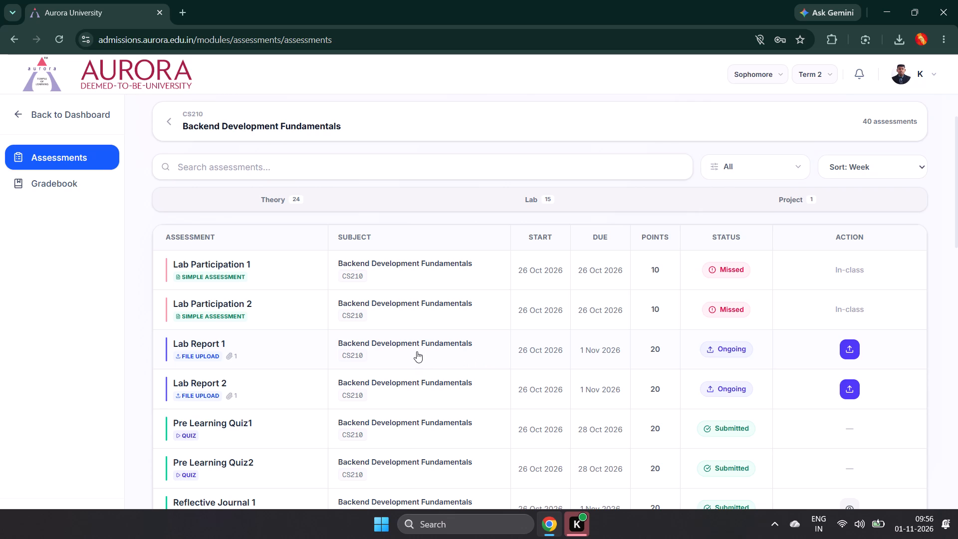
# Submit the file bdf lab report 1 from Downloads for the Lab Report 1 assessment and close its details.
pyautogui.click(417, 351)
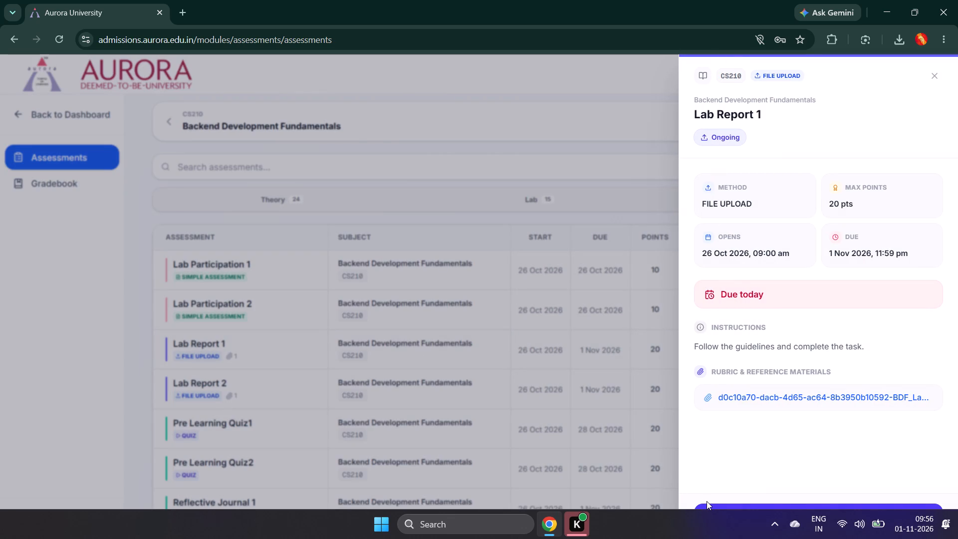
pyautogui.click(712, 504)
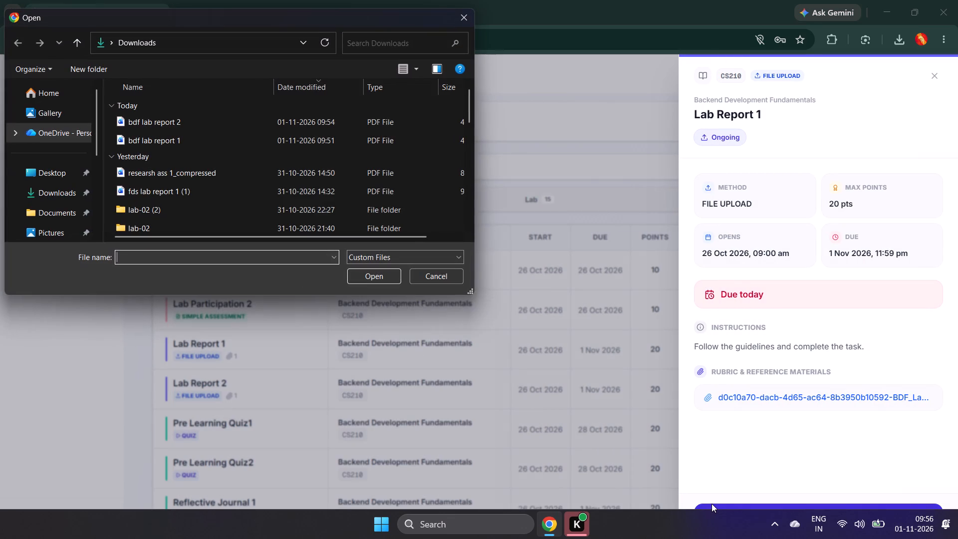
pyautogui.doubleClick(193, 140)
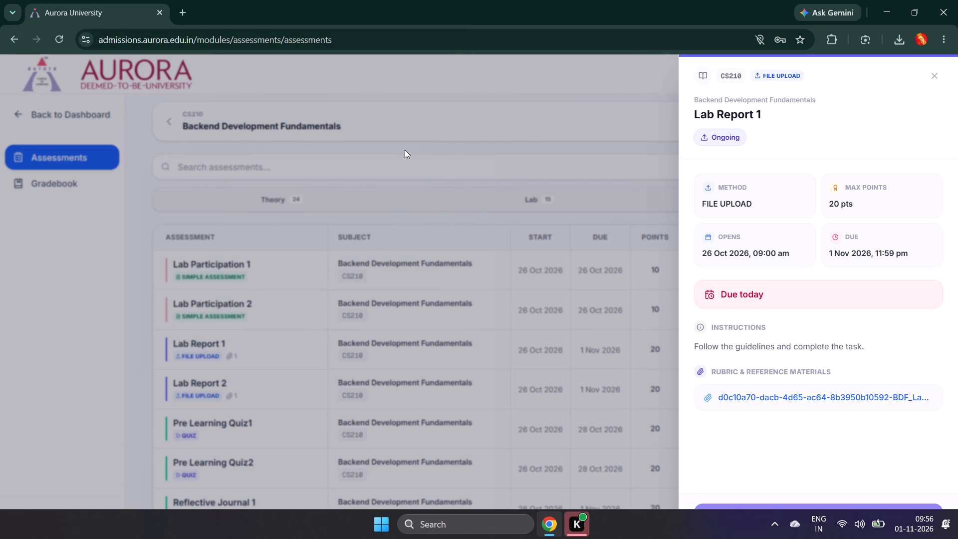
pyautogui.click(432, 121)
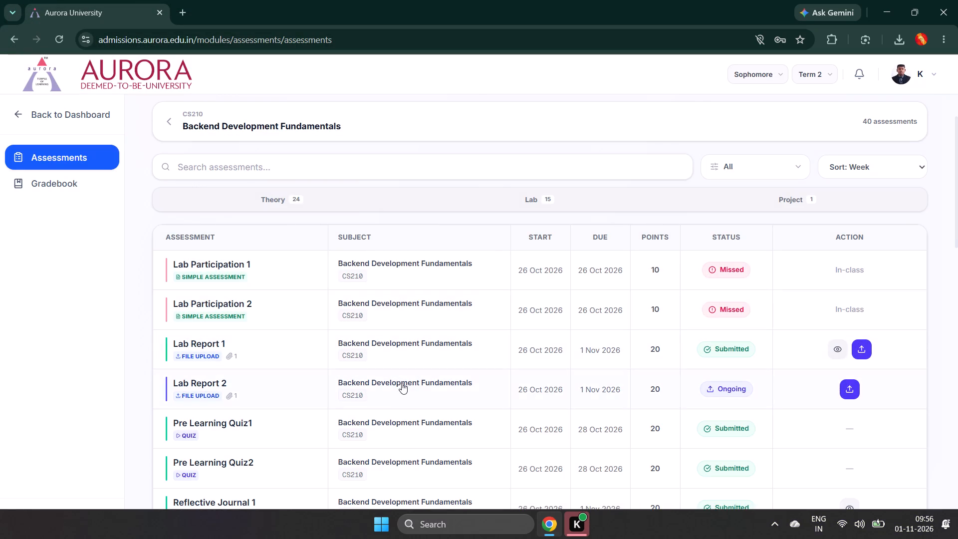
# Submit the file bdf lab report 2 from Downloads for the Lab Report 2 assessment and close its details.
pyautogui.click(390, 399)
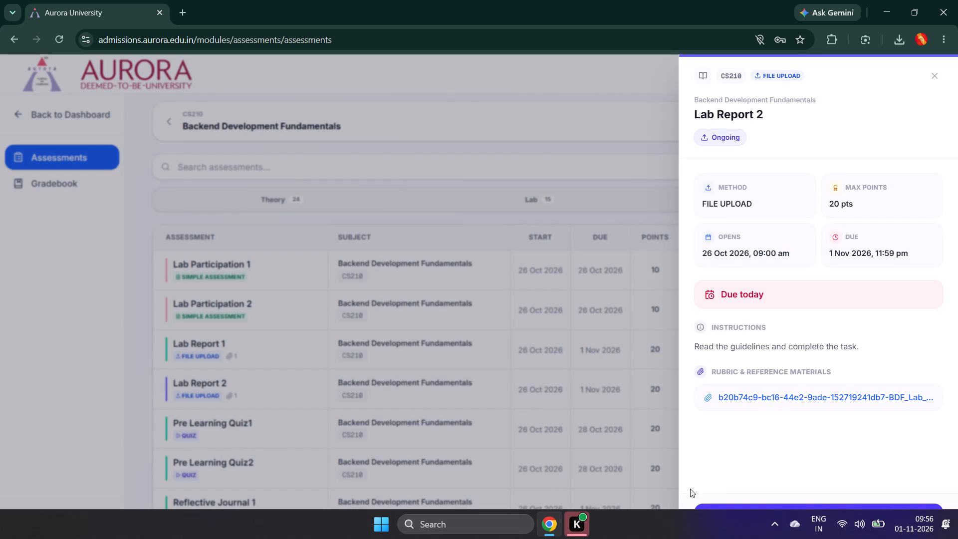
pyautogui.click(713, 506)
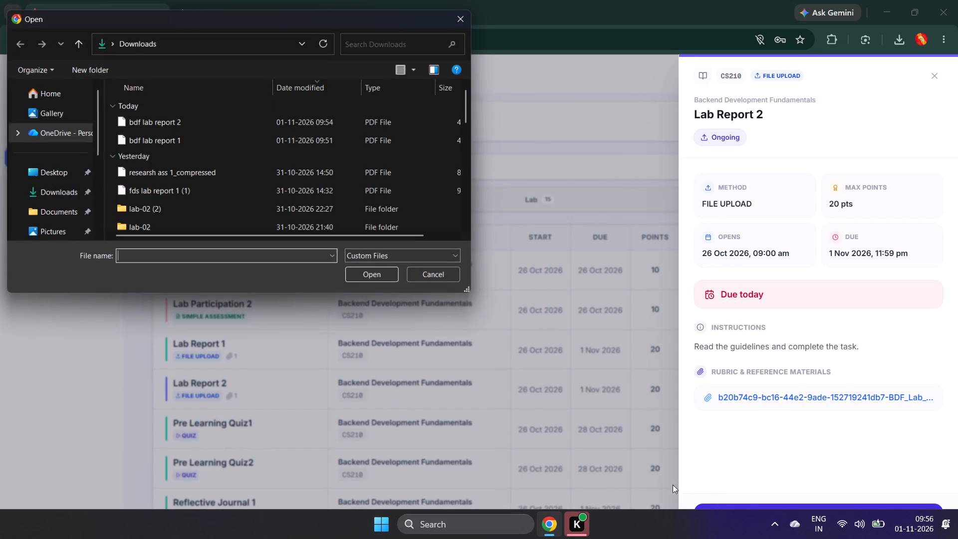
pyautogui.doubleClick(213, 126)
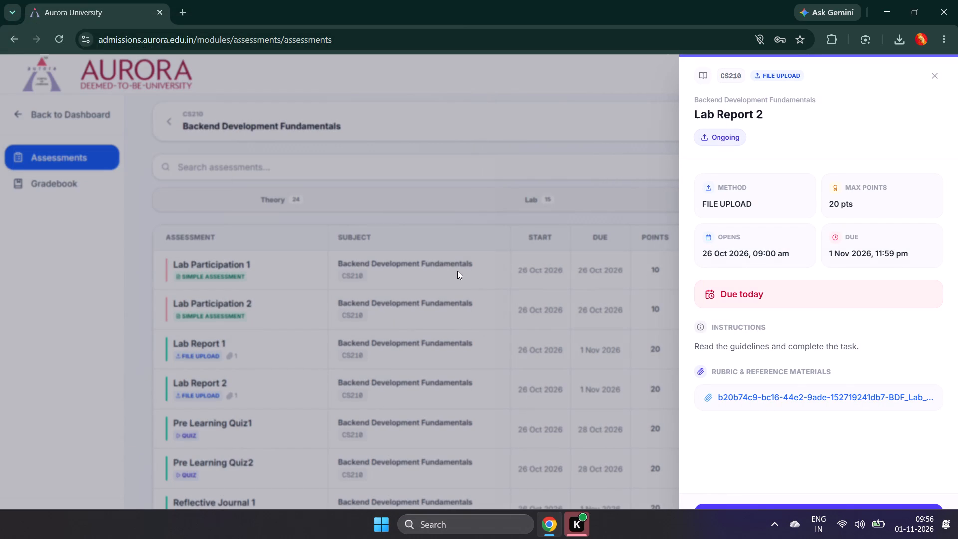
pyautogui.click(464, 113)
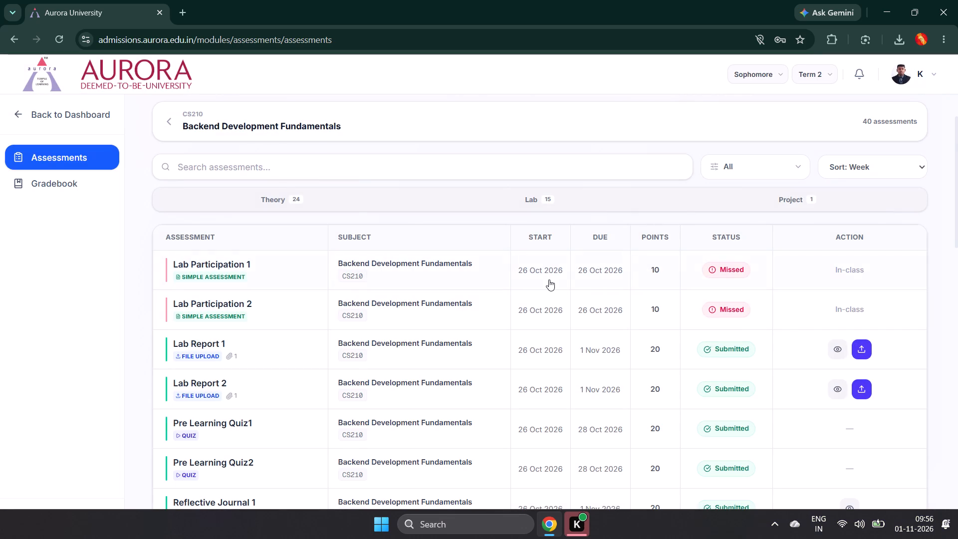
# Look through the Backend Development Fundamentals assessment list for the status and dates of the remaining items.
pyautogui.scroll(-3, 549, 279)
pyautogui.rightClick(549, 279)
pyautogui.scroll(-1, 549, 279)
pyautogui.click(934, 247)
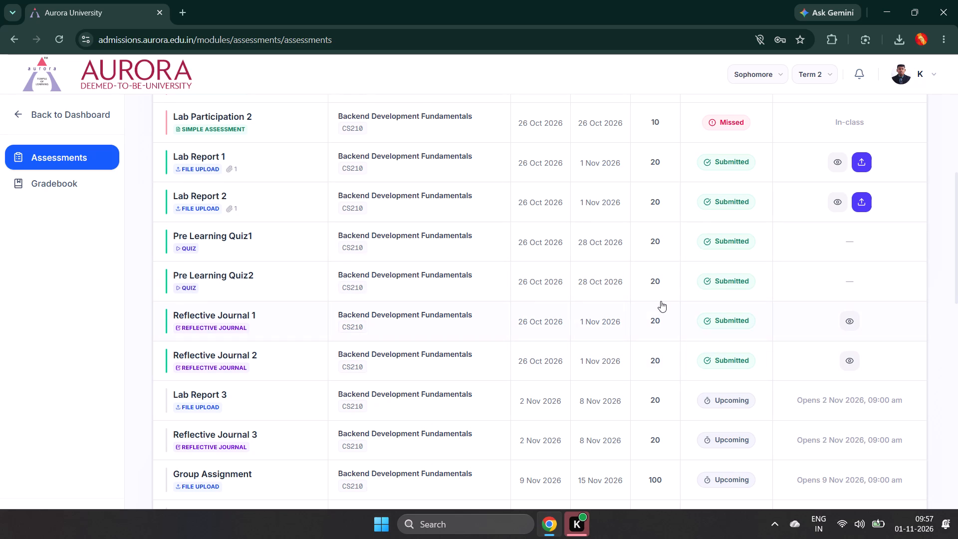
pyautogui.scroll(-1, 661, 301)
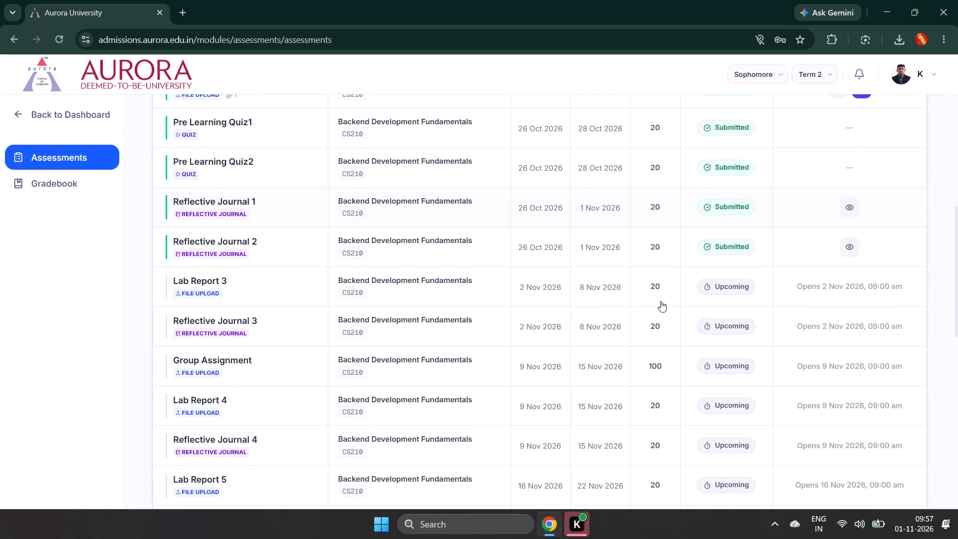
pyautogui.scroll(-2, 661, 301)
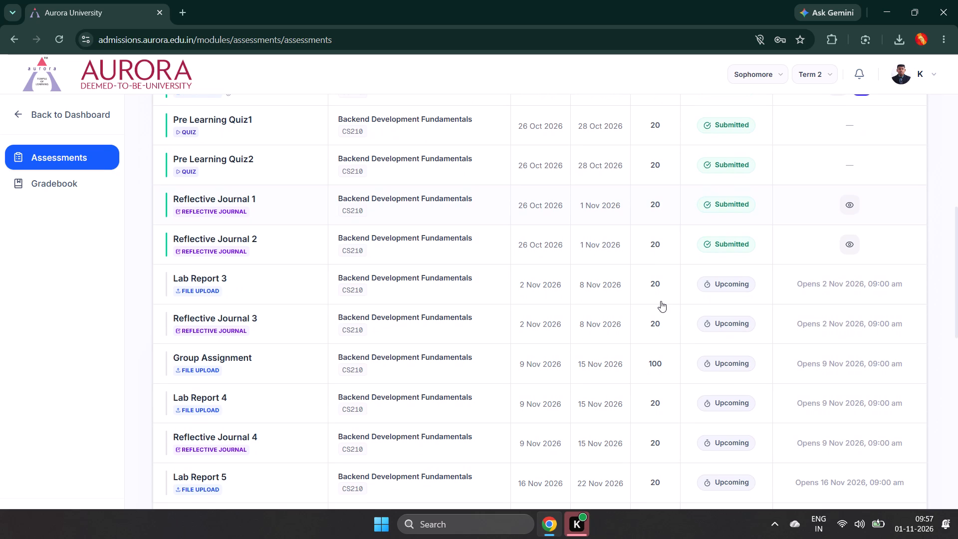
pyautogui.scroll(-1, 661, 301)
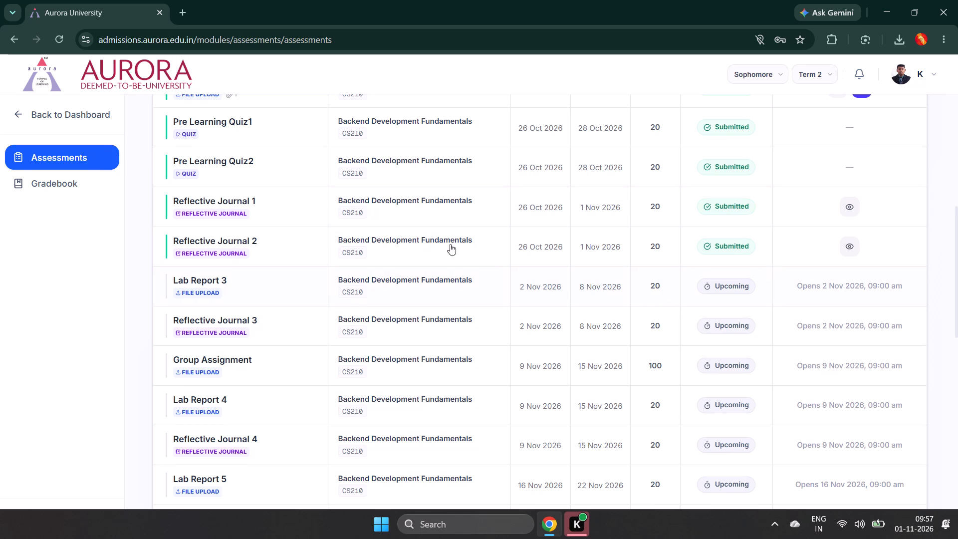
# Return to the dashboard and check the subject attendance under Academics.
pyautogui.click(74, 109)
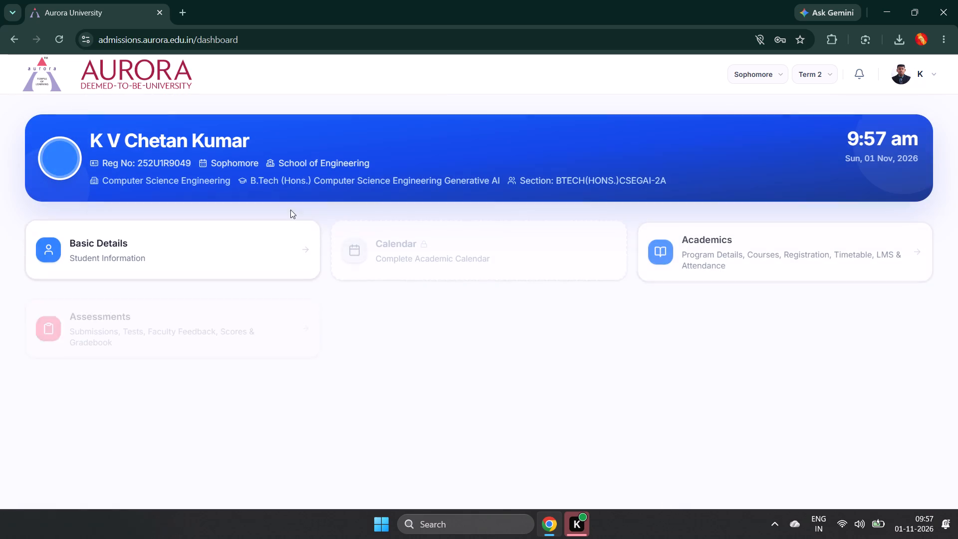
pyautogui.click(694, 267)
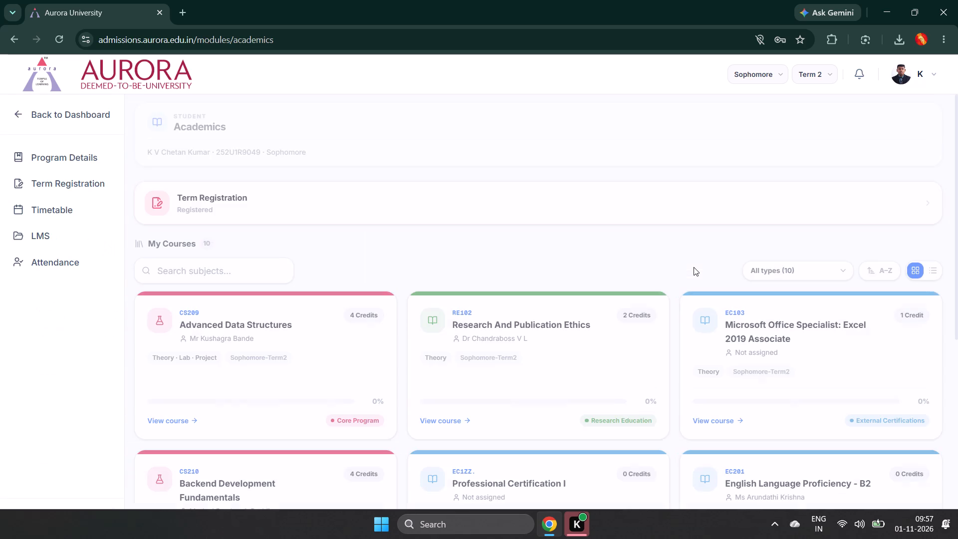
pyautogui.click(44, 258)
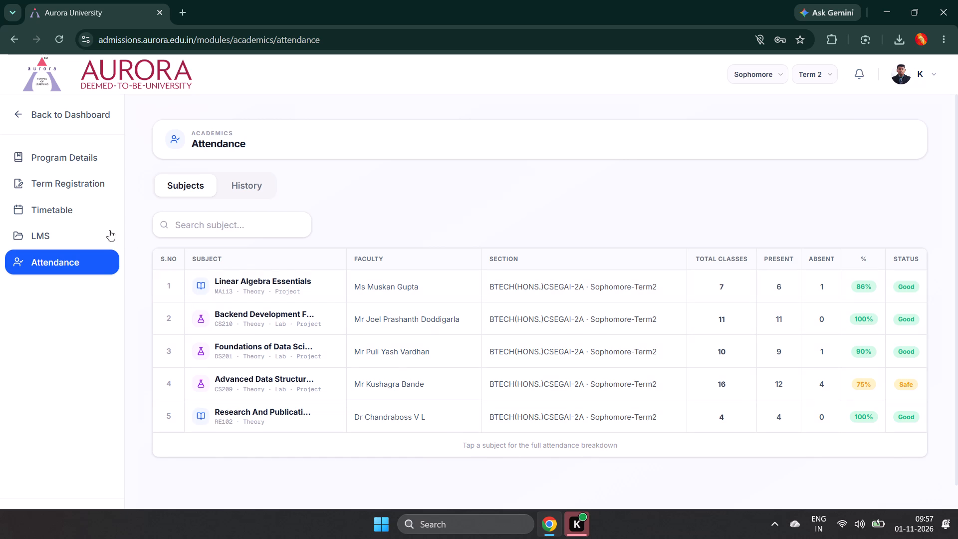
# Review the class timetable, including the weekly schedule grid.
pyautogui.click(74, 212)
pyautogui.scroll(-5, 407, 295)
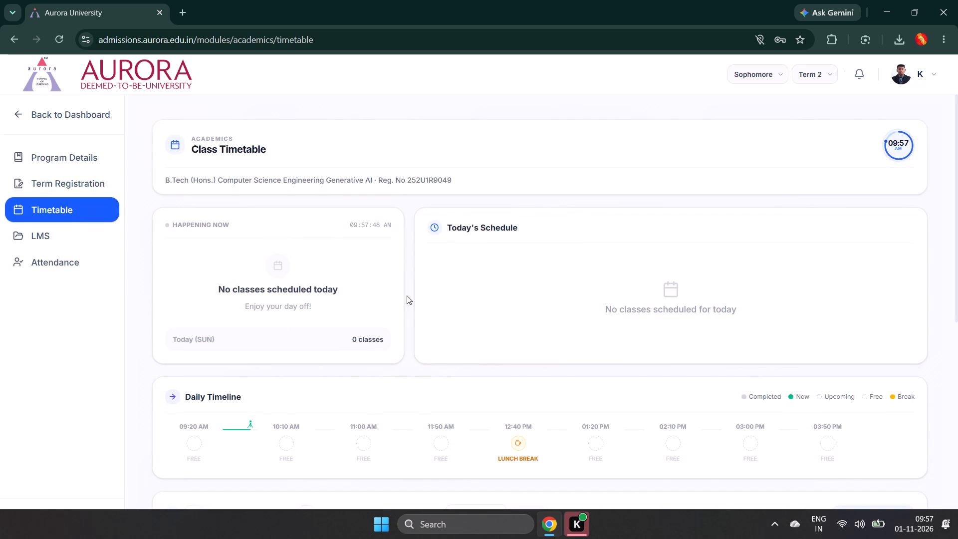
pyautogui.scroll(-7, 407, 295)
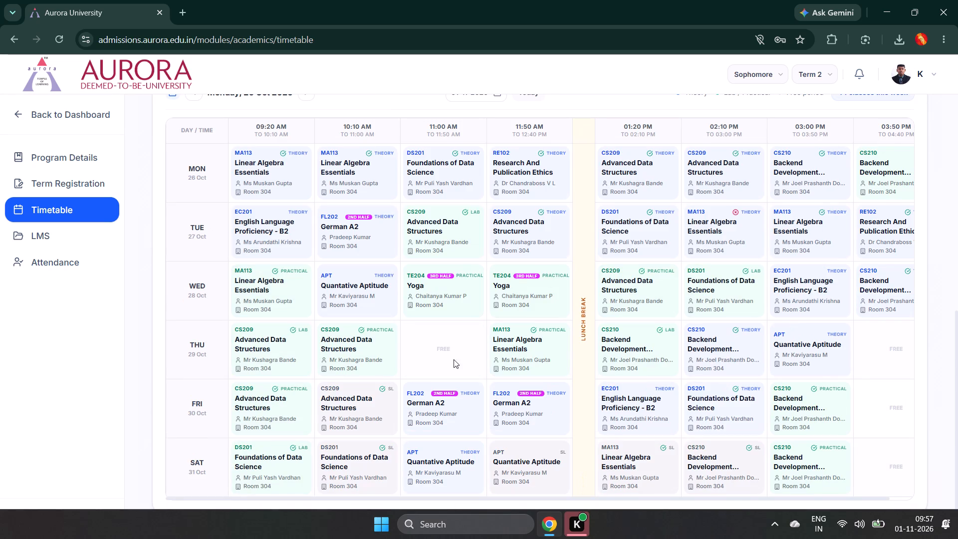
pyautogui.scroll(5, 427, 275)
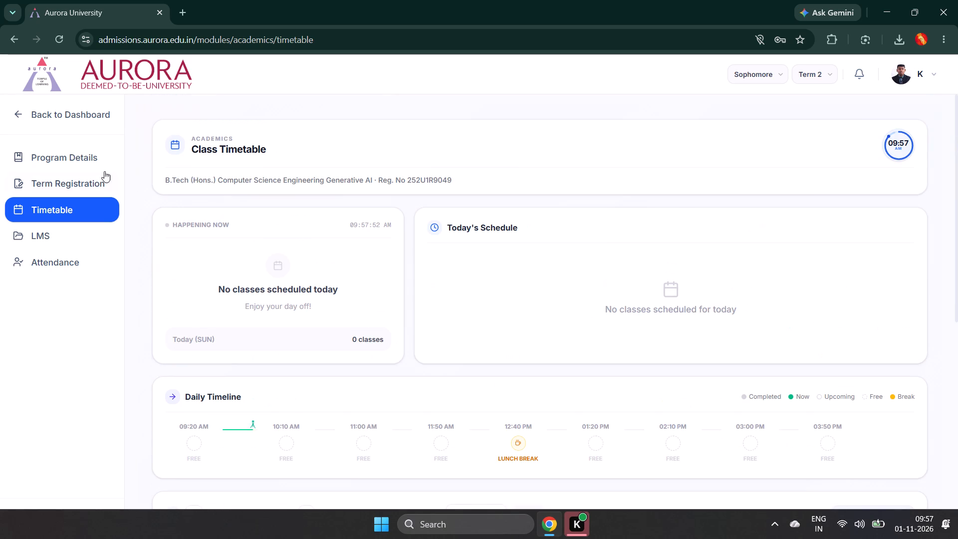
# Return to the Backend Development Fundamentals assessments through the dashboard and open the submitted Lab Report 1 file for viewing.
pyautogui.click(57, 116)
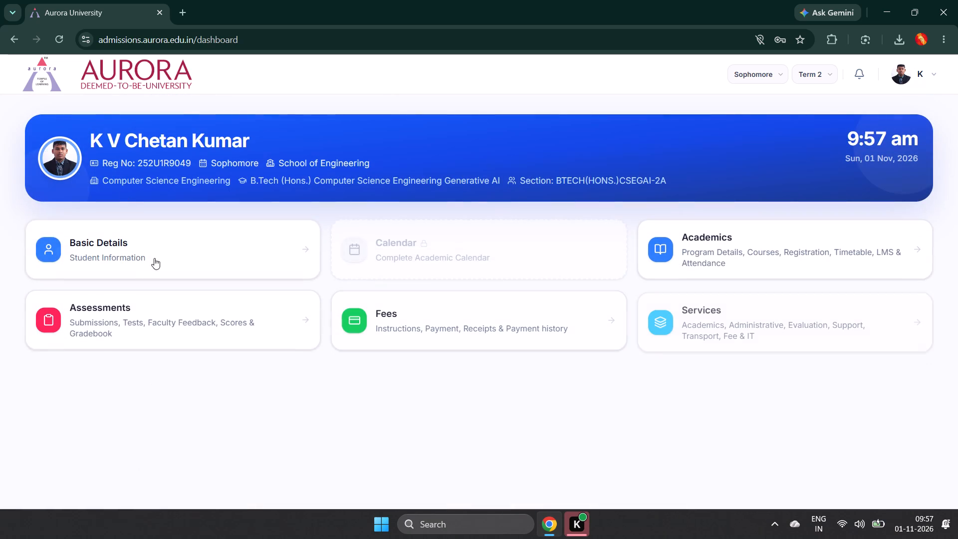
pyautogui.click(125, 333)
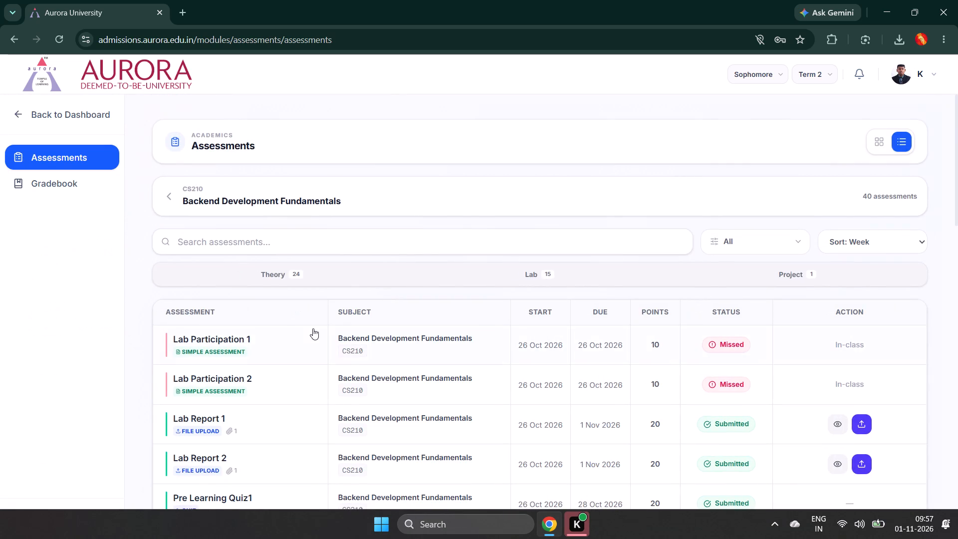
pyautogui.scroll(-2, 313, 328)
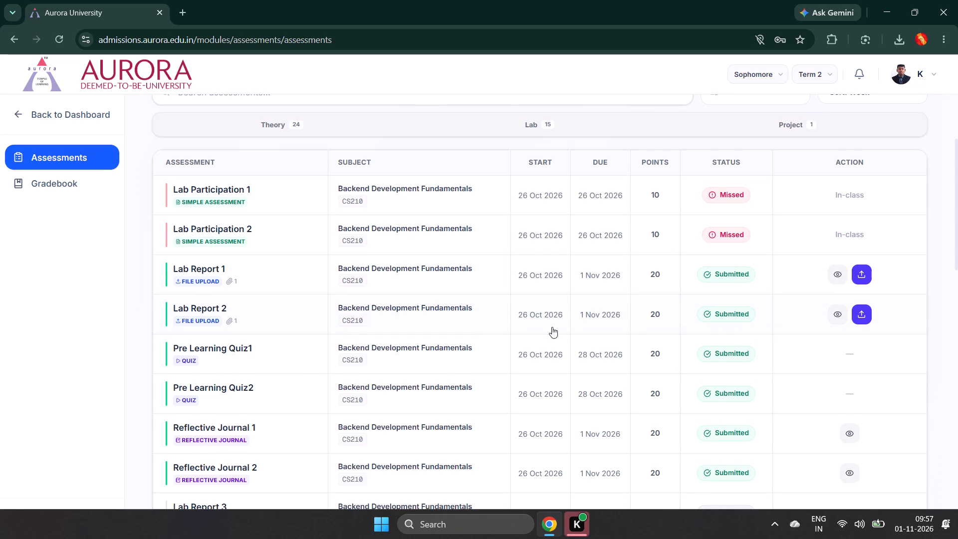
pyautogui.click(834, 275)
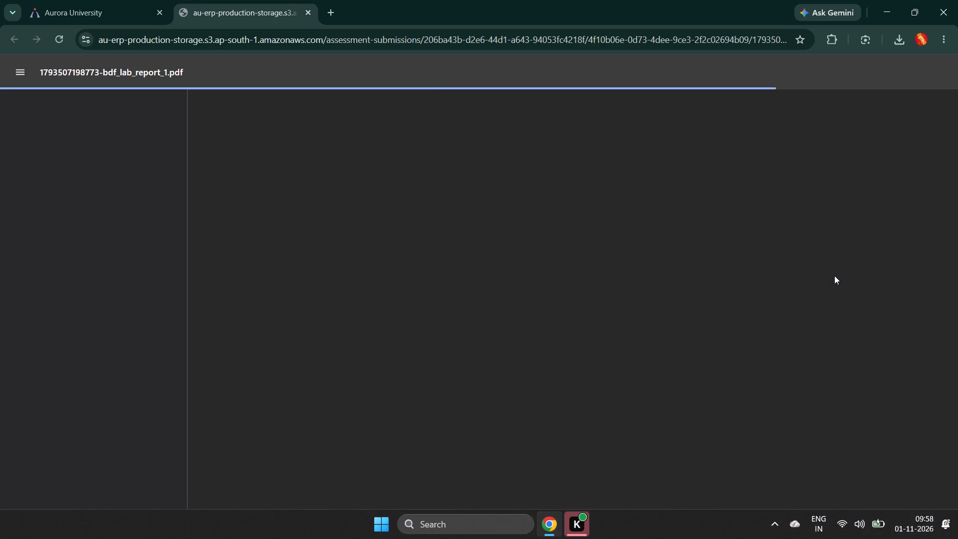
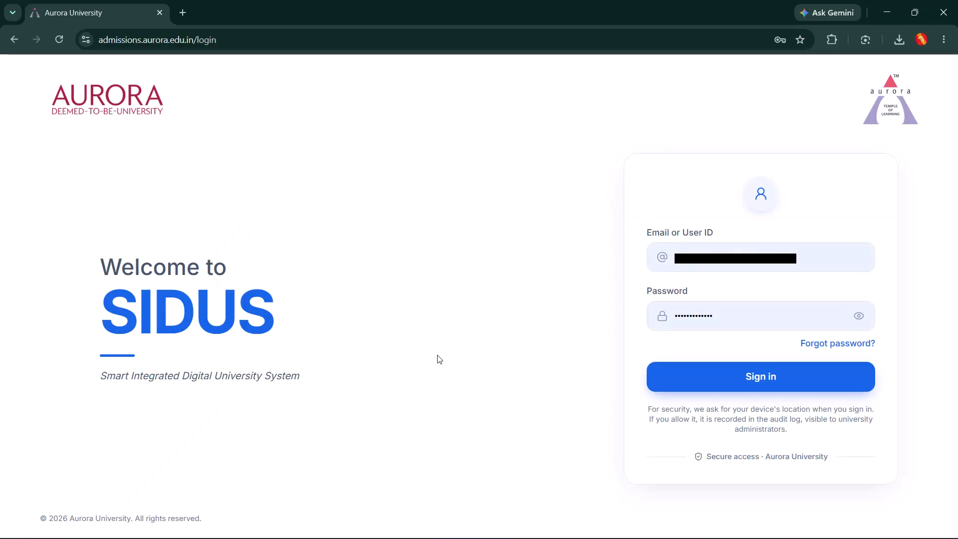
# Sign in to the university portal with the saved credentials and open the Assessments section.
pyautogui.click(688, 373)
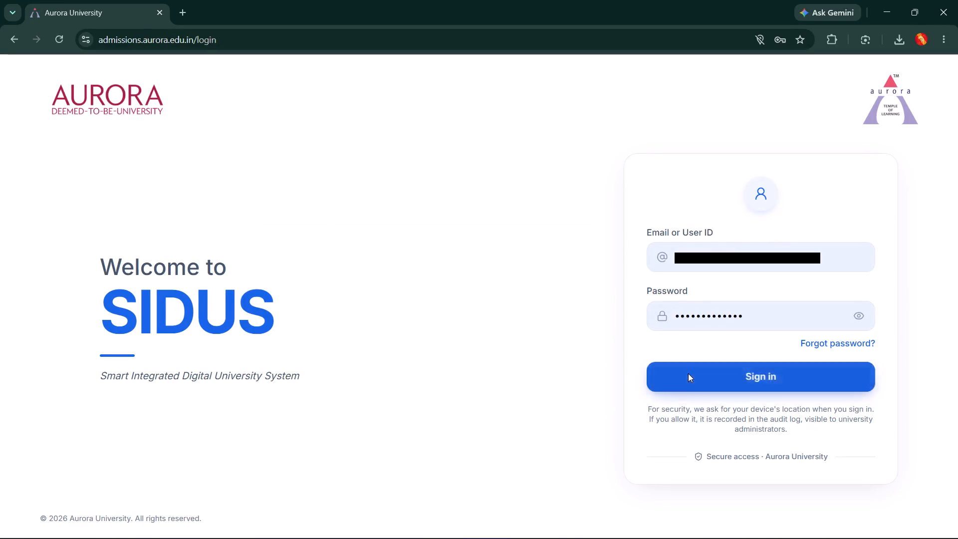
pyautogui.click(200, 314)
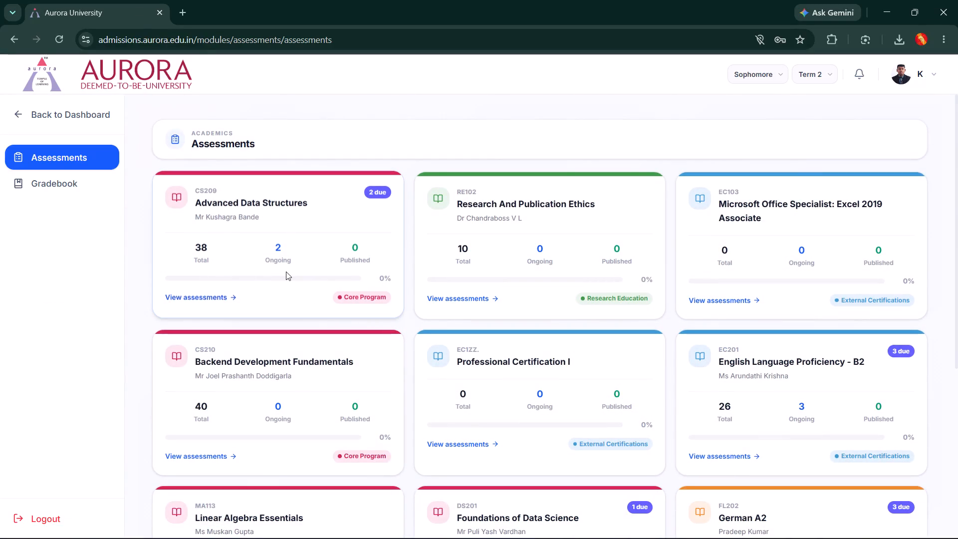
# Open the German A2 assessments and check the details and start page of Pre Learning Quiz1, leaving without starting it.
pyautogui.scroll(-6, 286, 271)
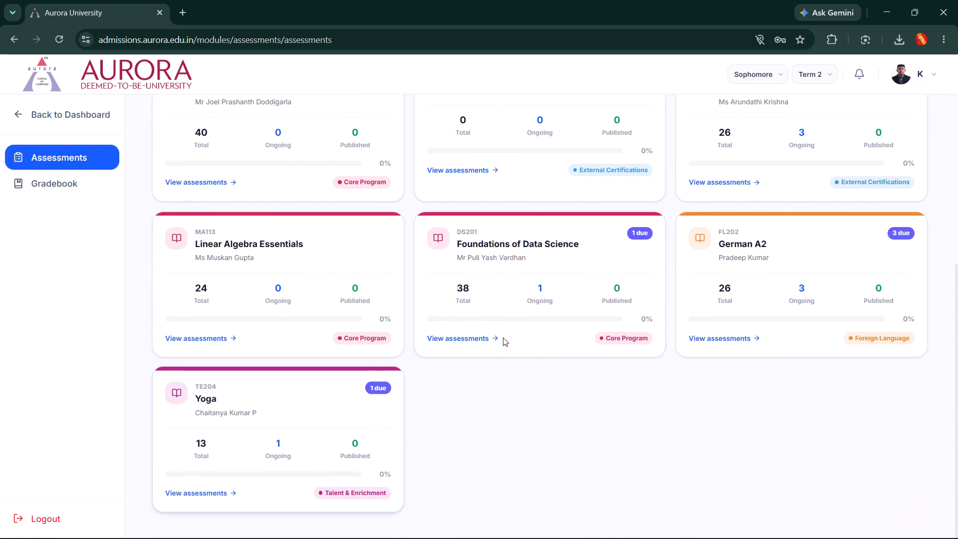
pyautogui.click(812, 337)
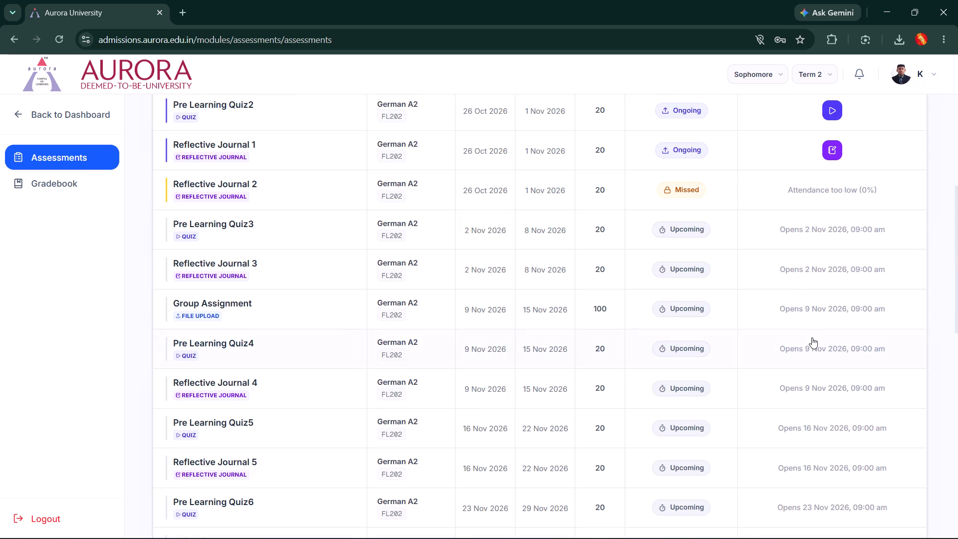
pyautogui.scroll(3, 723, 173)
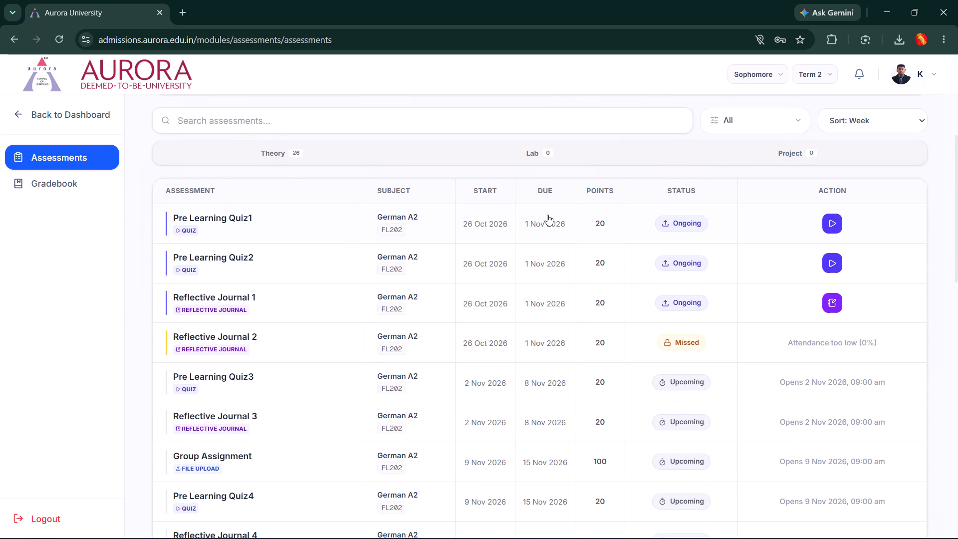
pyautogui.click(478, 225)
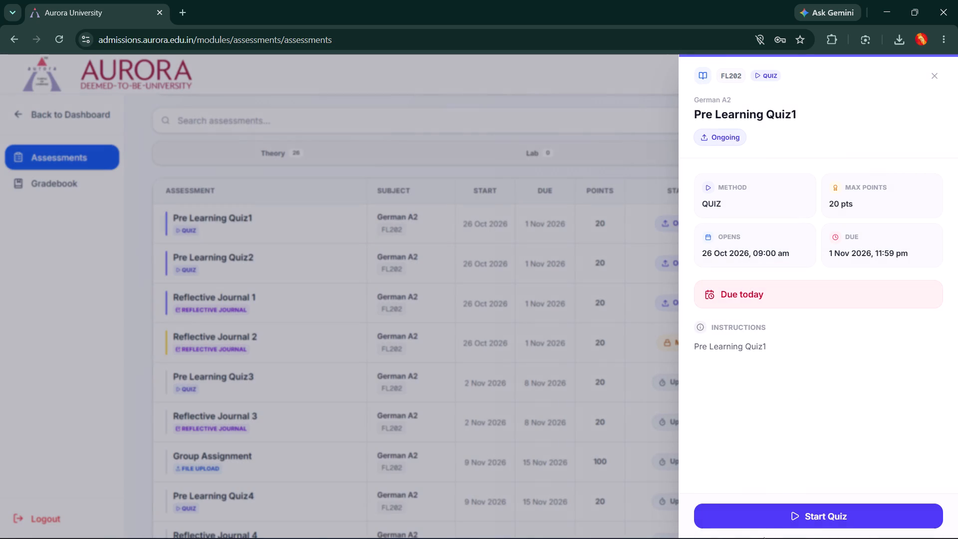
pyautogui.click(736, 514)
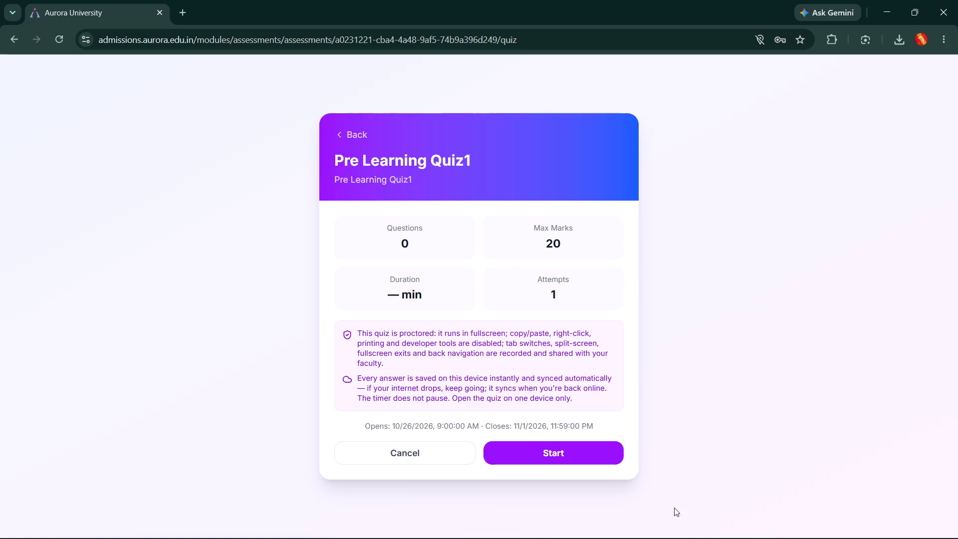
pyautogui.click(393, 460)
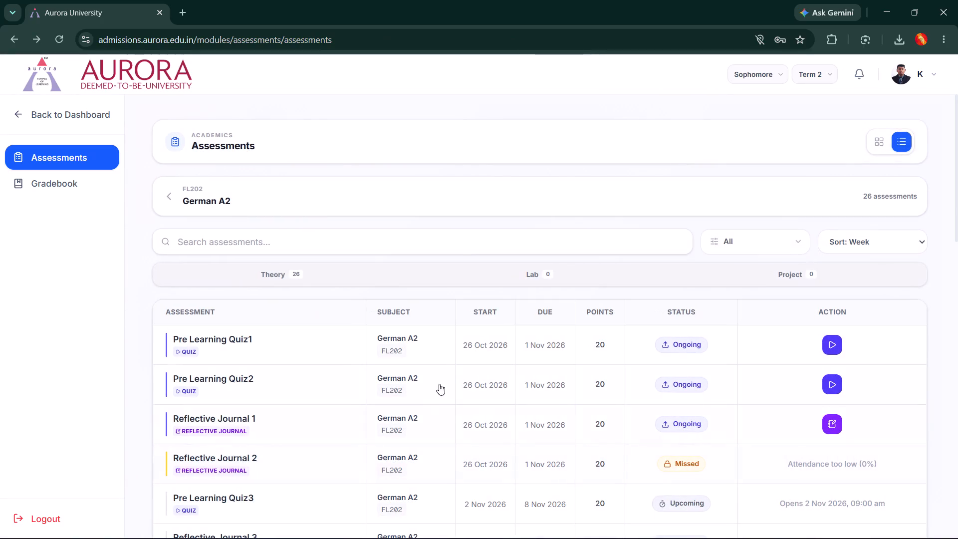
# Check the details and start page of German A2's Pre Learning Quiz2, leaving without starting it.
pyautogui.scroll(-1, 448, 377)
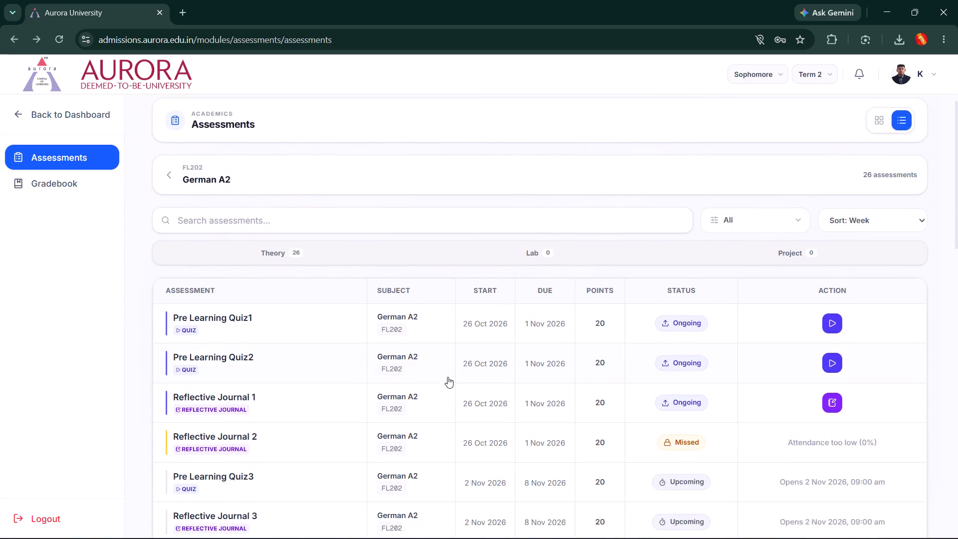
pyautogui.scroll(-1, 448, 377)
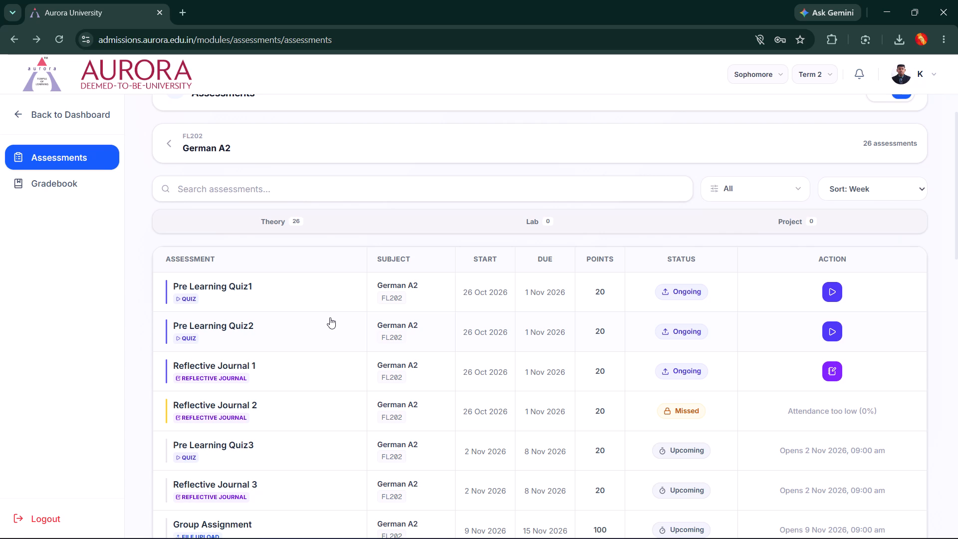
pyautogui.click(330, 317)
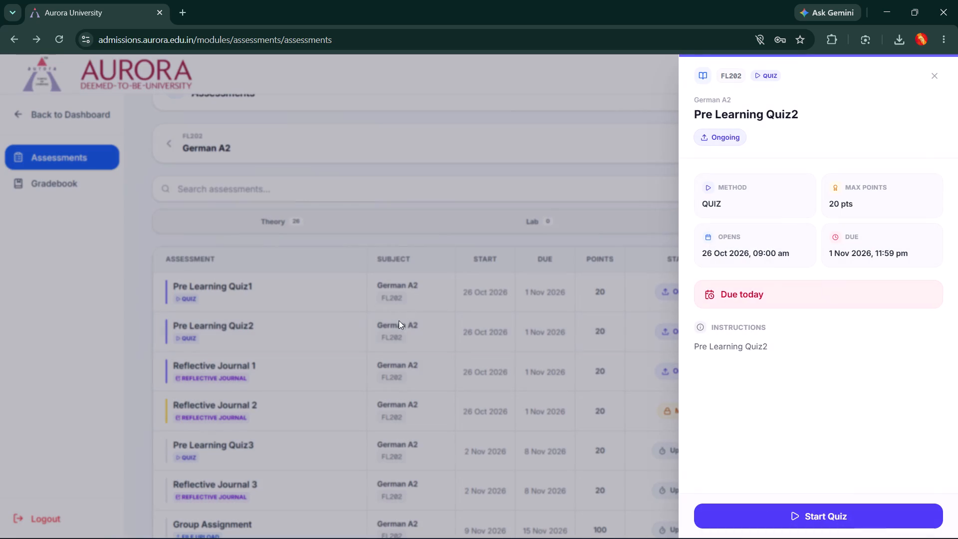
pyautogui.click(741, 524)
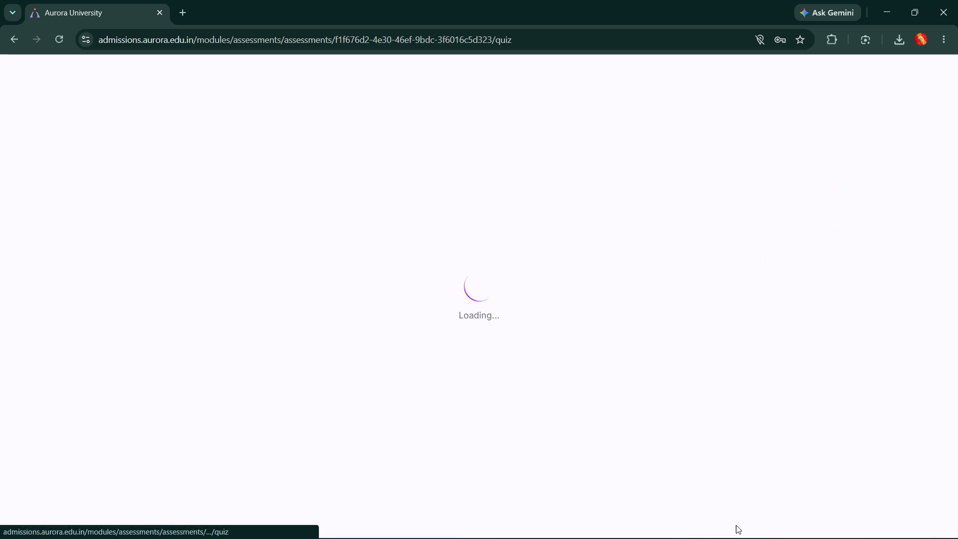
pyautogui.click(416, 458)
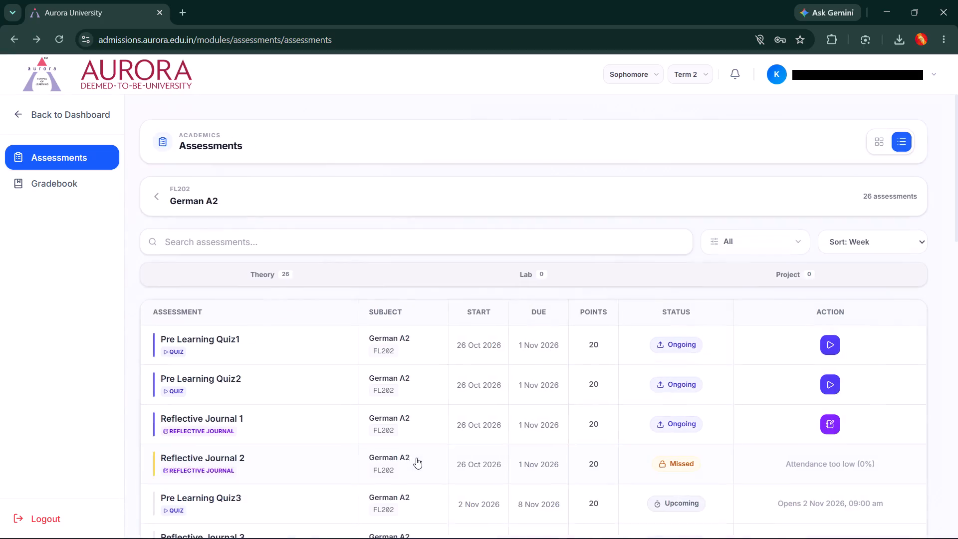
# Return to the German A2 assessments through the dashboard and view the details of Reflective Journal 1.
pyautogui.click(54, 117)
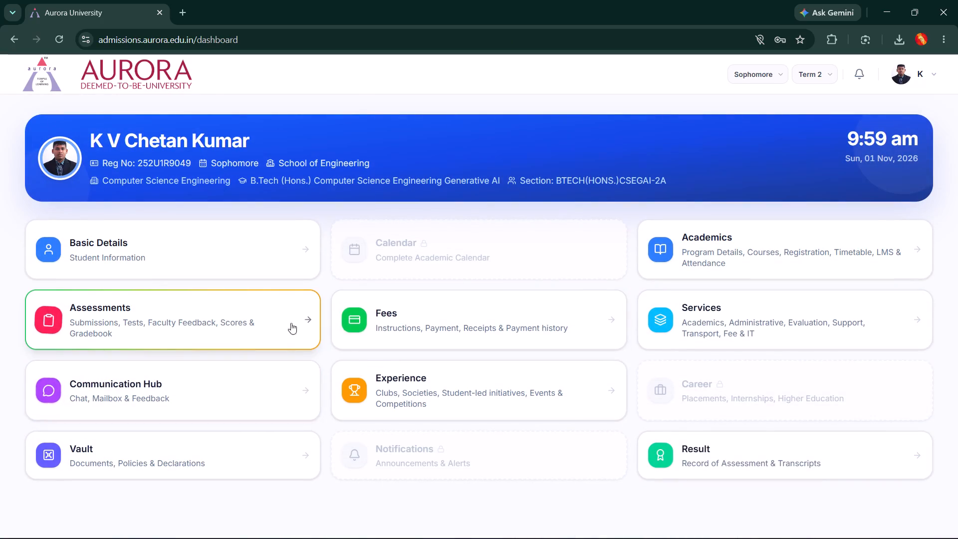
pyautogui.click(224, 317)
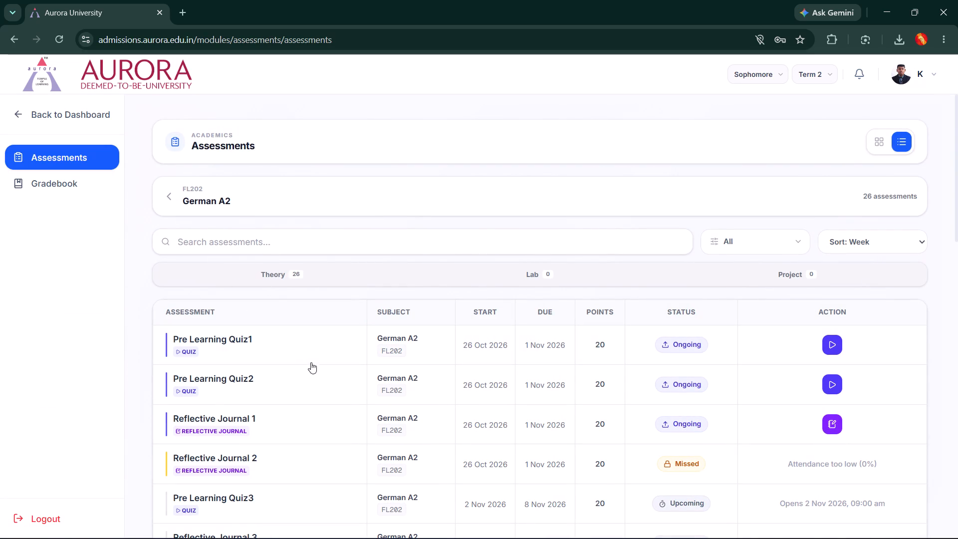
pyautogui.click(246, 430)
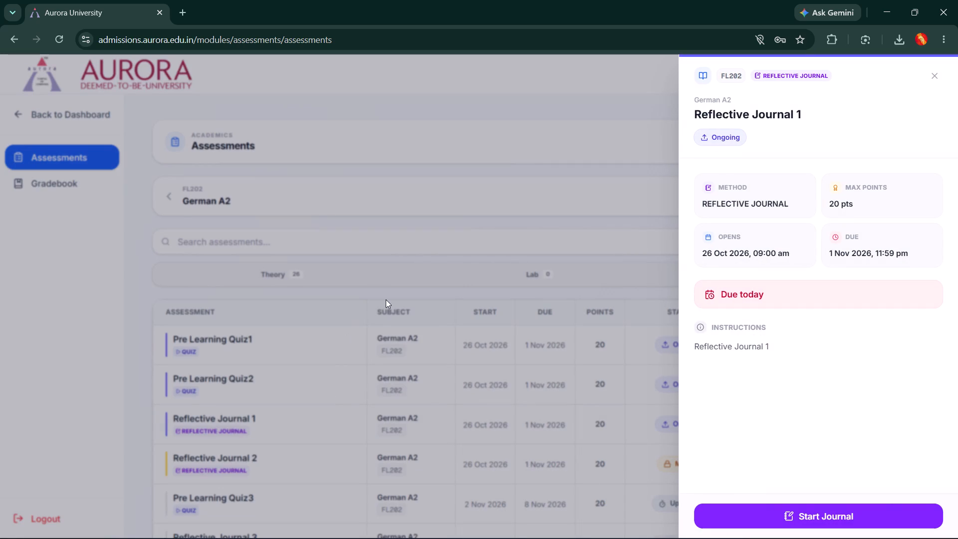
pyautogui.click(187, 239)
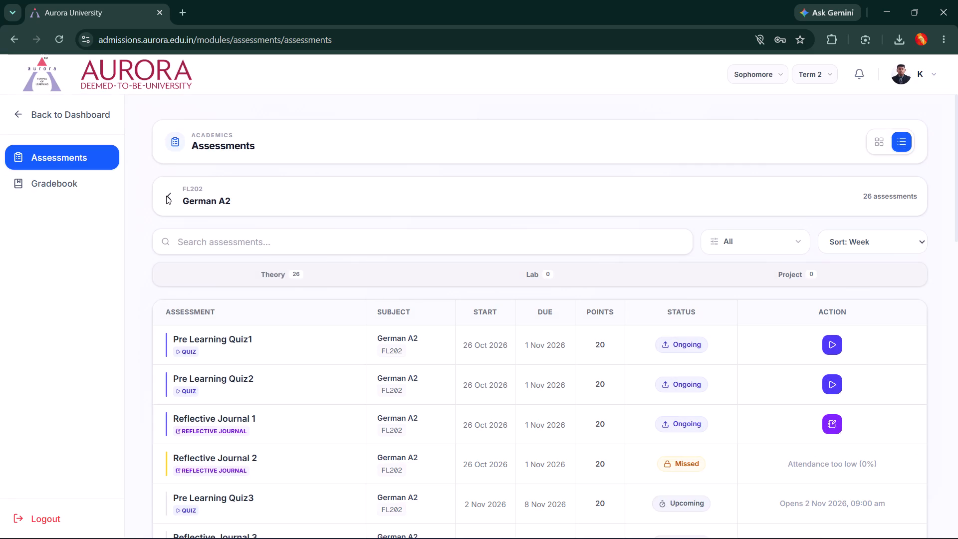
# Look over the subject overview for due items, check the English Language Proficiency - B2 assessment list, and return to the overview.
pyautogui.click(166, 196)
pyautogui.scroll(-2, 414, 339)
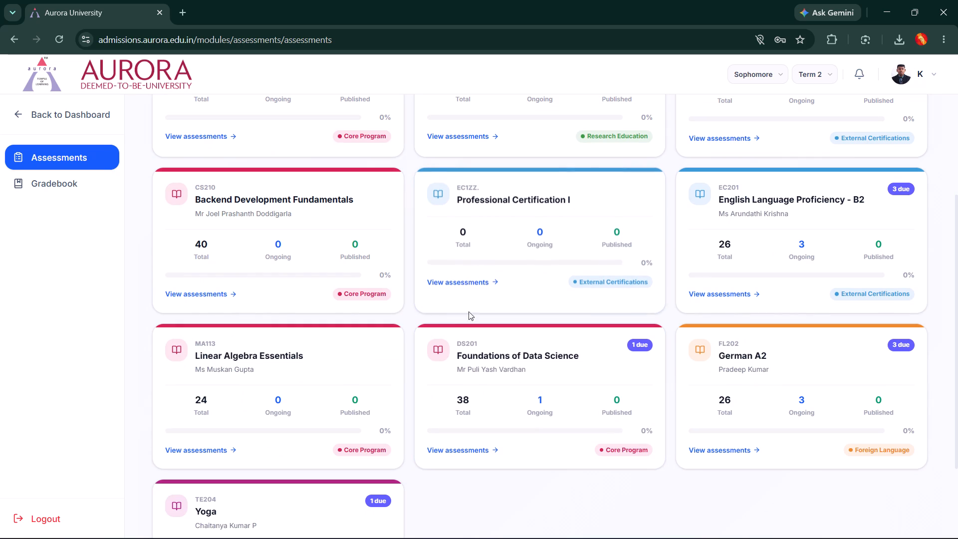
pyautogui.scroll(1, 497, 295)
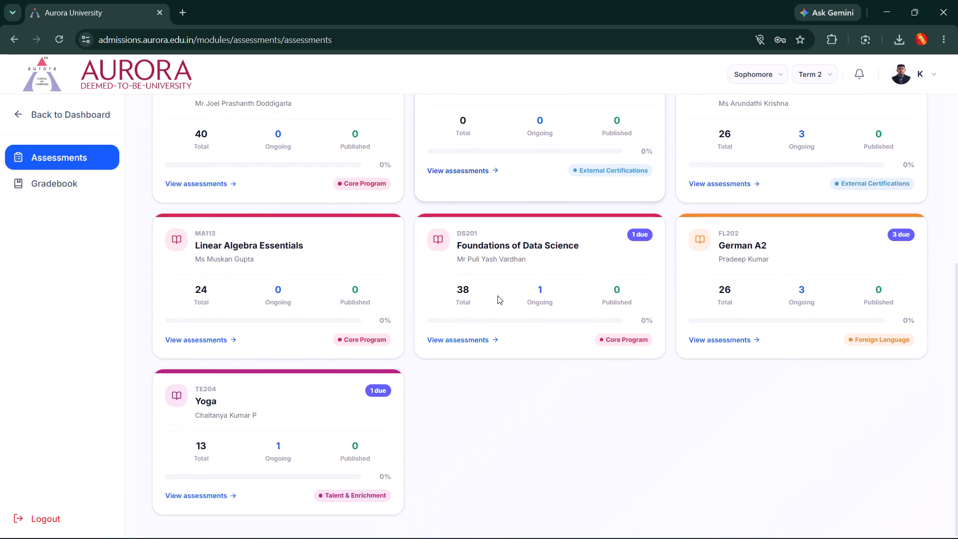
pyautogui.scroll(1, 497, 295)
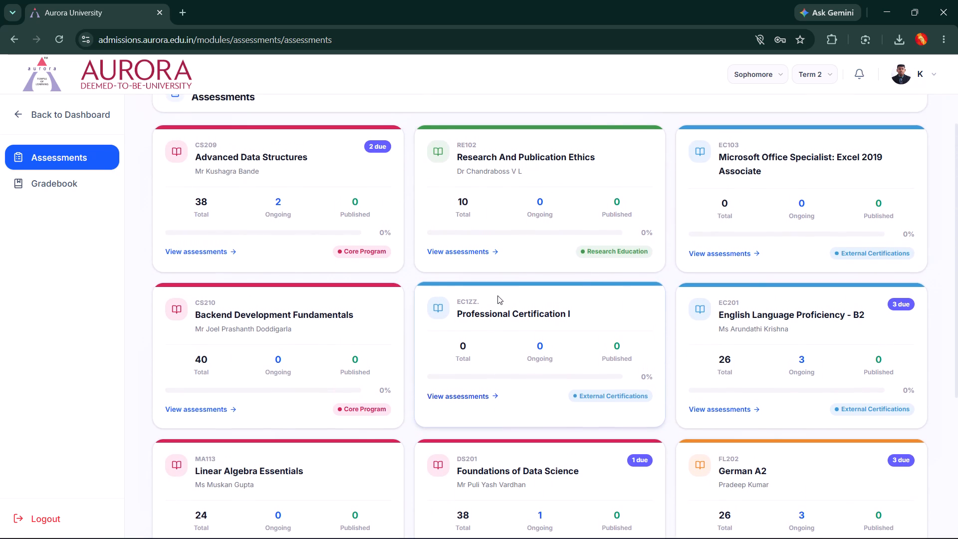
pyautogui.scroll(1, 497, 295)
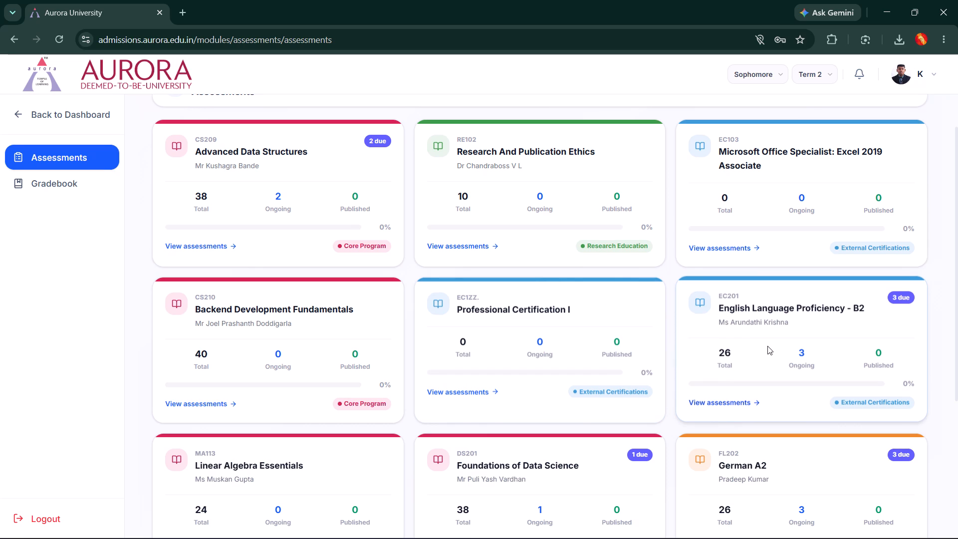
pyautogui.click(769, 344)
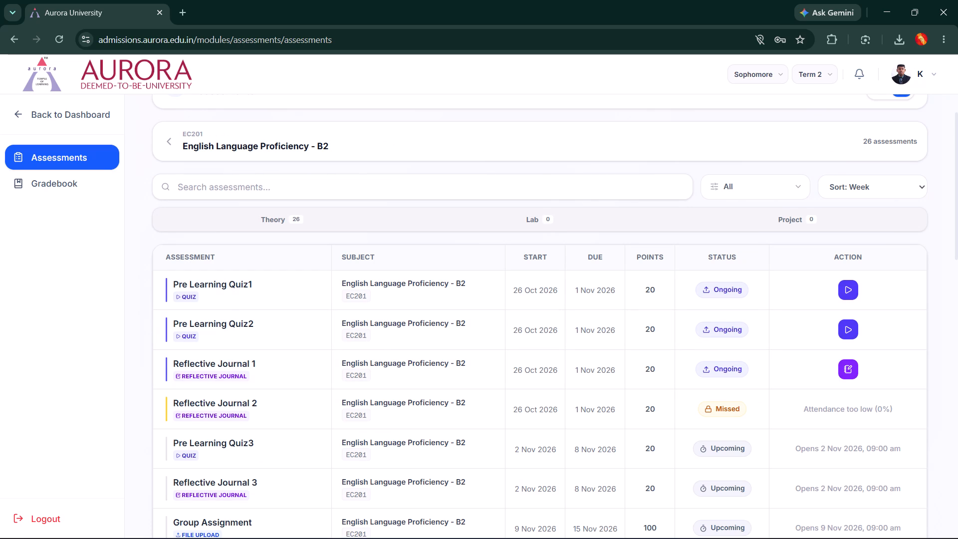
pyautogui.click(168, 141)
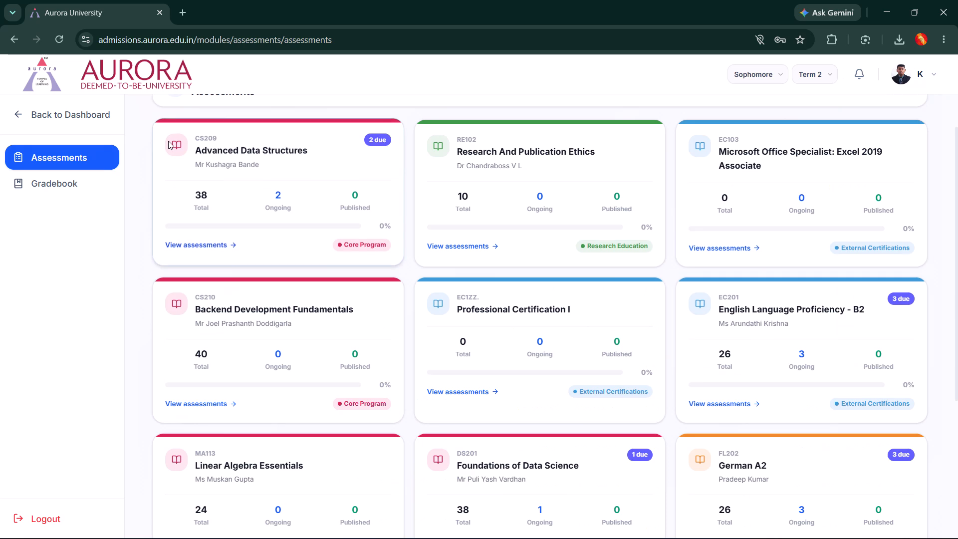
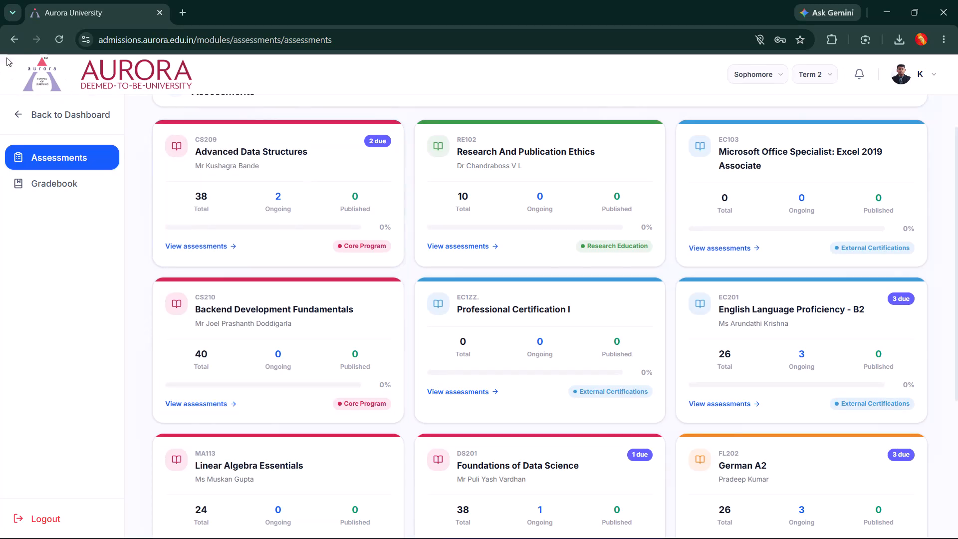
# Check the Advanced Data Structures assessment list for due items and return to the subject overview.
pyautogui.click(278, 252)
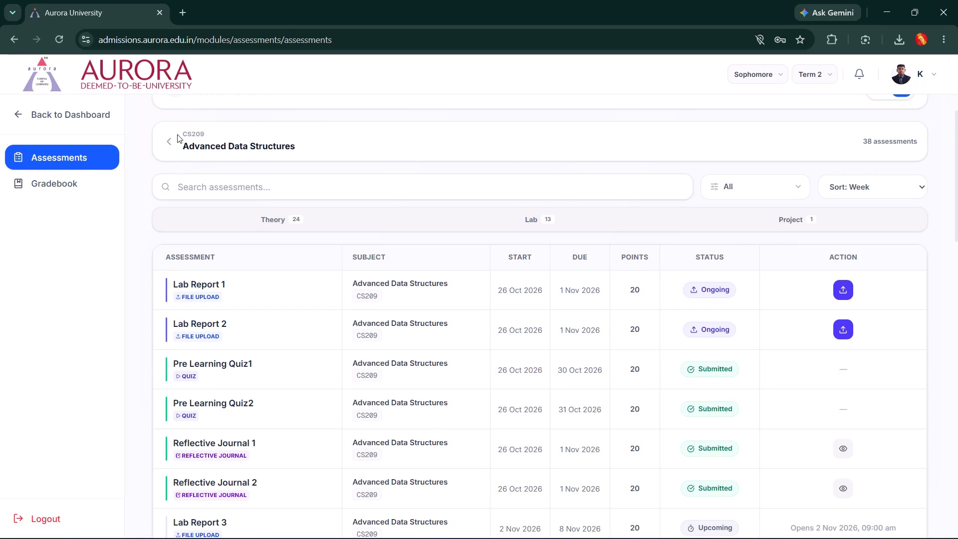
pyautogui.click(168, 140)
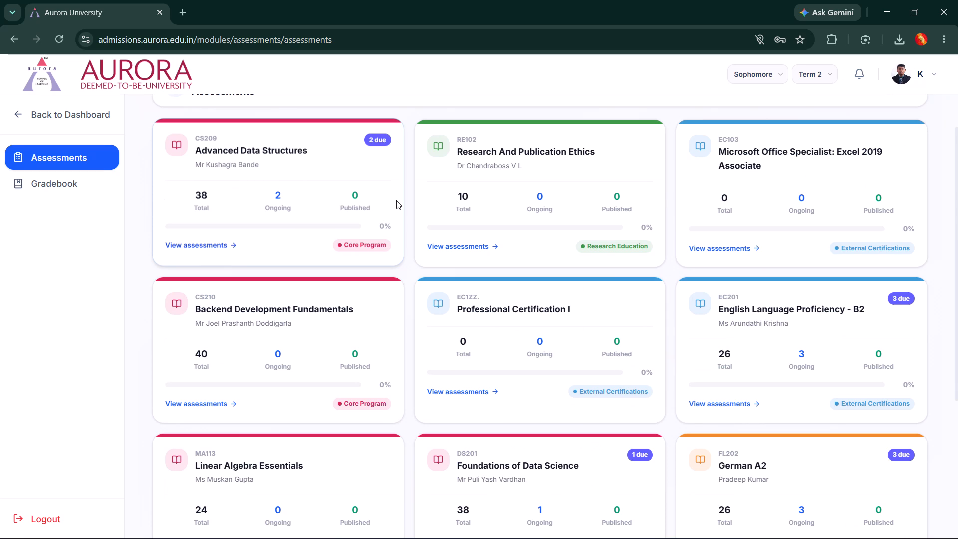
# Open the Foundations of Data Science assessments and look over the status of its lab reports, quizzes and journals.
pyautogui.hscroll(4, 396, 200)
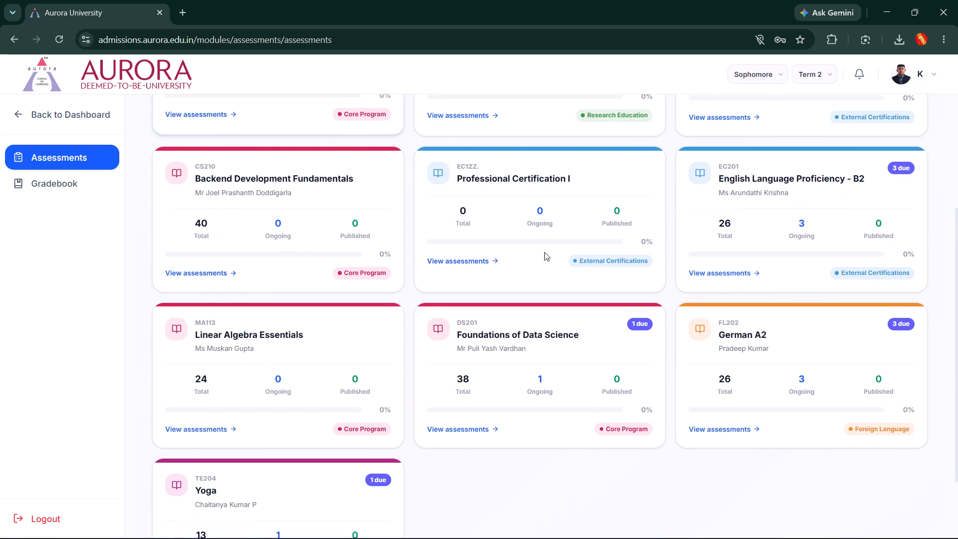
pyautogui.click(505, 369)
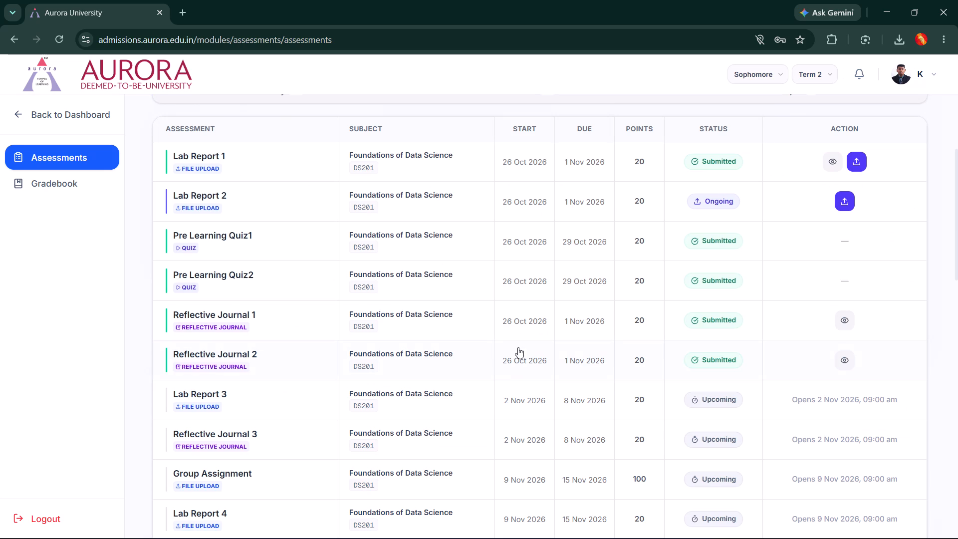
pyautogui.scroll(1, 563, 210)
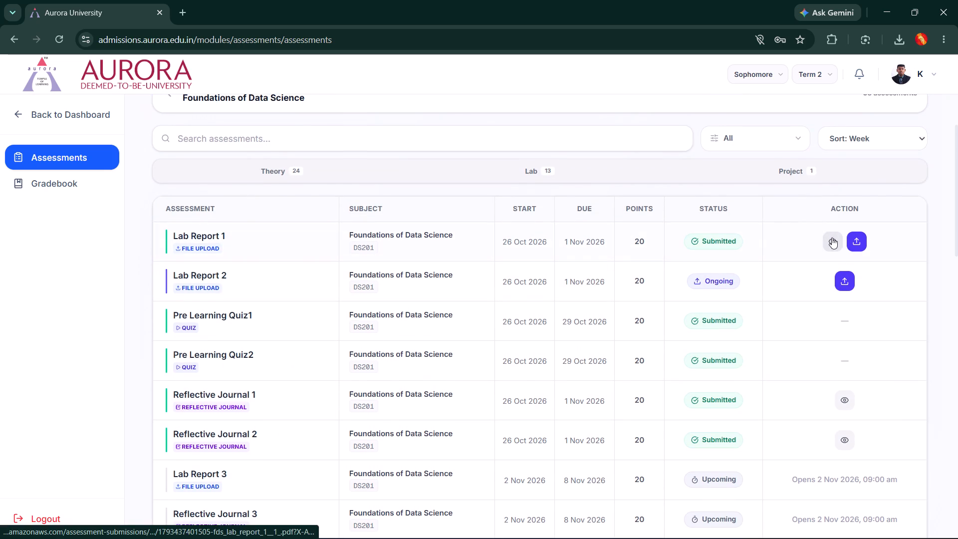
# Open the submitted Foundations of Data Science Lab Report 1 PDF and read through its pages, from the header table to the Colab link.
pyautogui.click(832, 238)
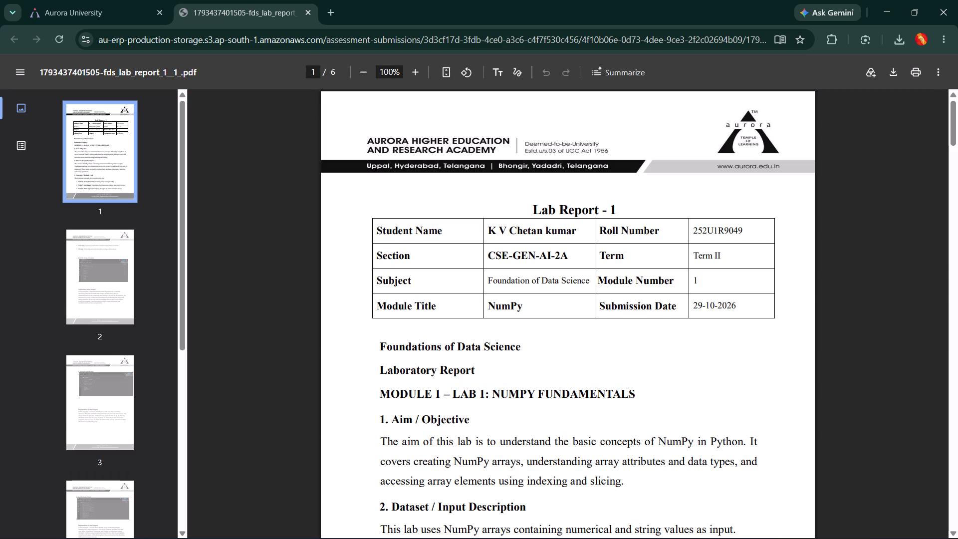
pyautogui.scroll(-10, 654, 225)
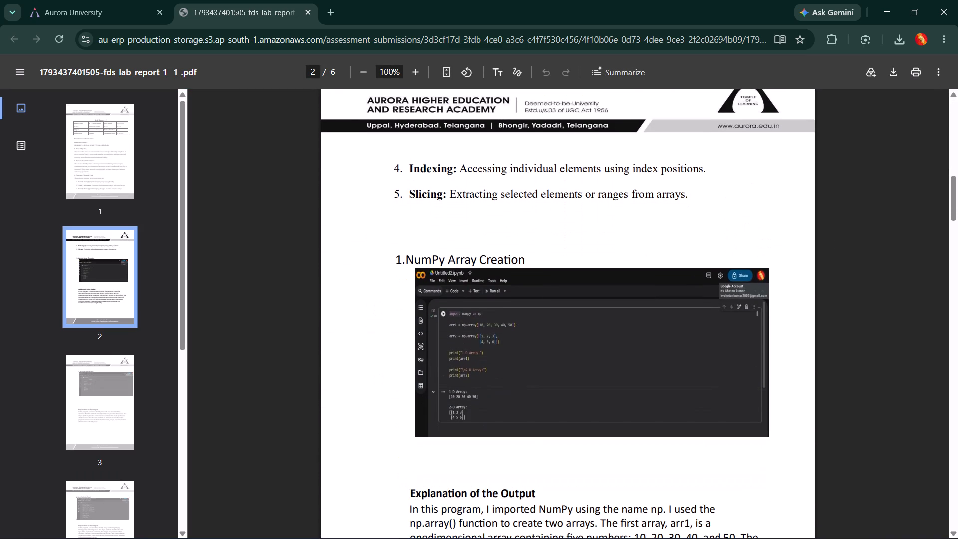
pyautogui.scroll(-3, 654, 225)
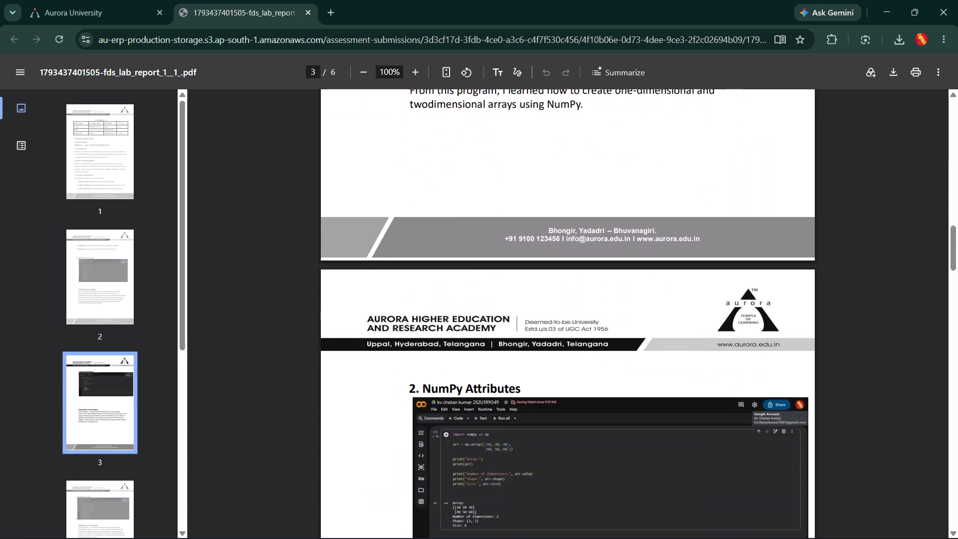
pyautogui.scroll(-9, 654, 225)
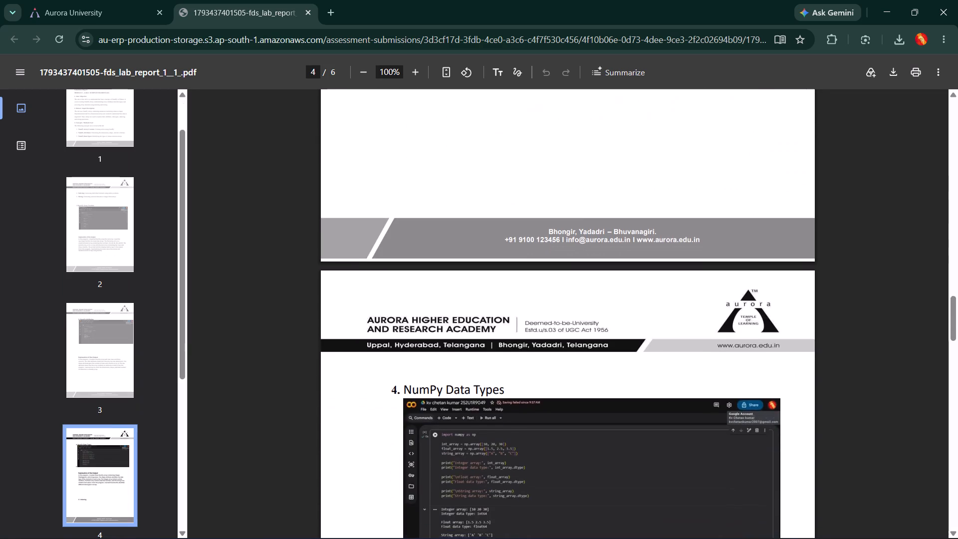
pyautogui.scroll(-3, 654, 225)
pyautogui.scroll(18, 654, 225)
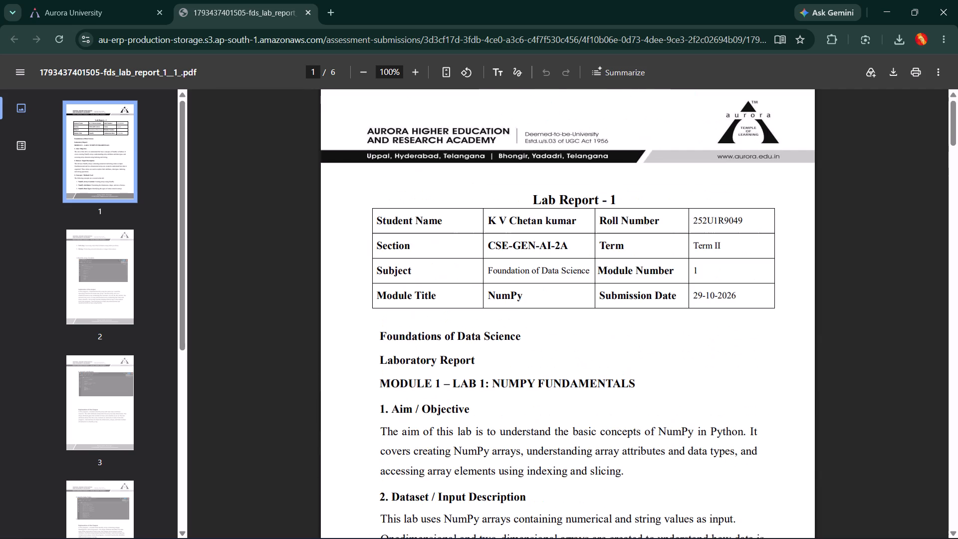
pyautogui.scroll(-20, 631, 174)
pyautogui.scroll(-20, 631, 174)
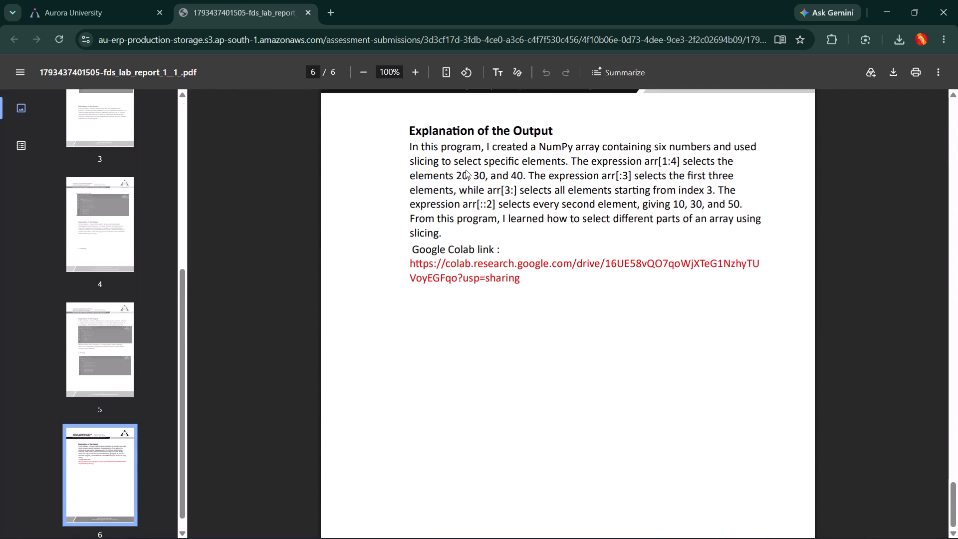
pyautogui.scroll(2, 466, 170)
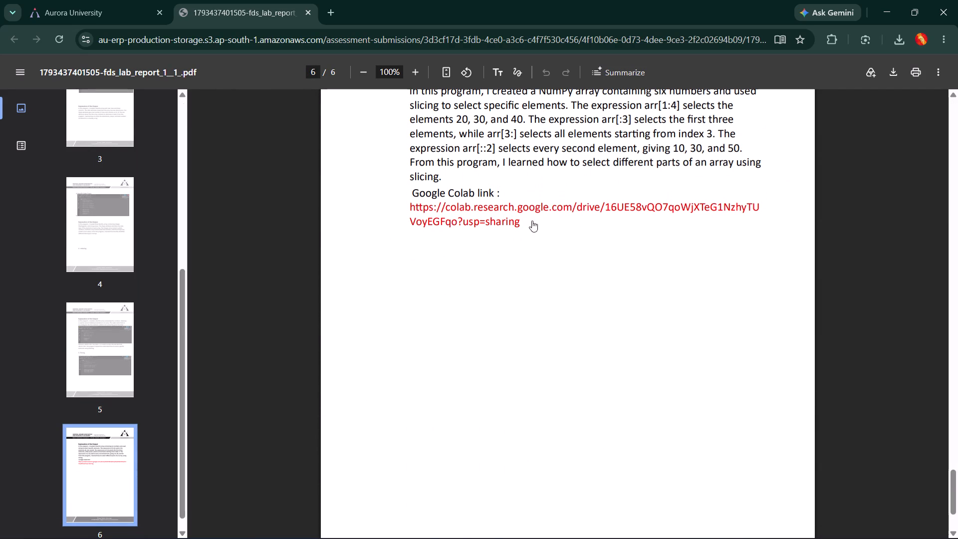
pyautogui.scroll(20, 528, 221)
pyautogui.scroll(13, 528, 221)
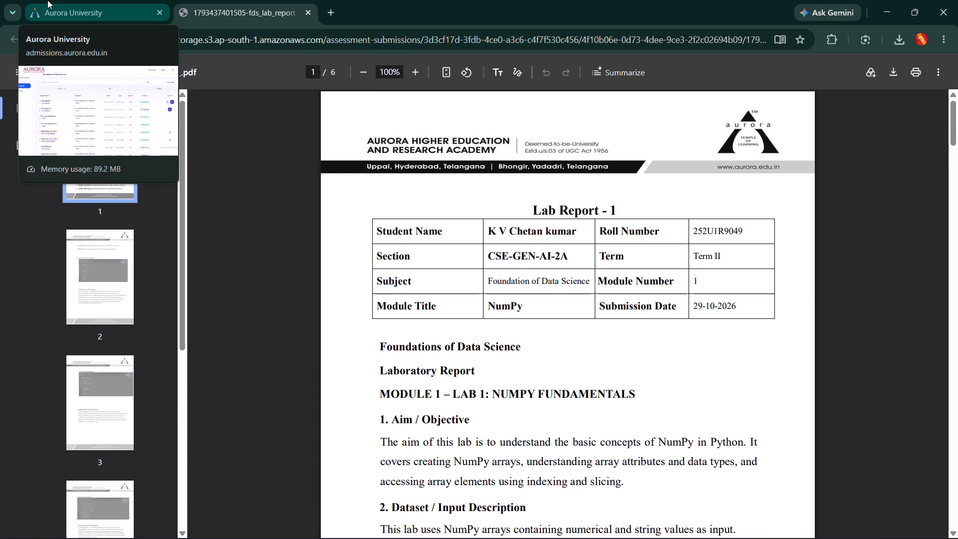
# Switch back to the Aurora University portal and reopen the assessments through the dashboard.
pyautogui.click(47, 0)
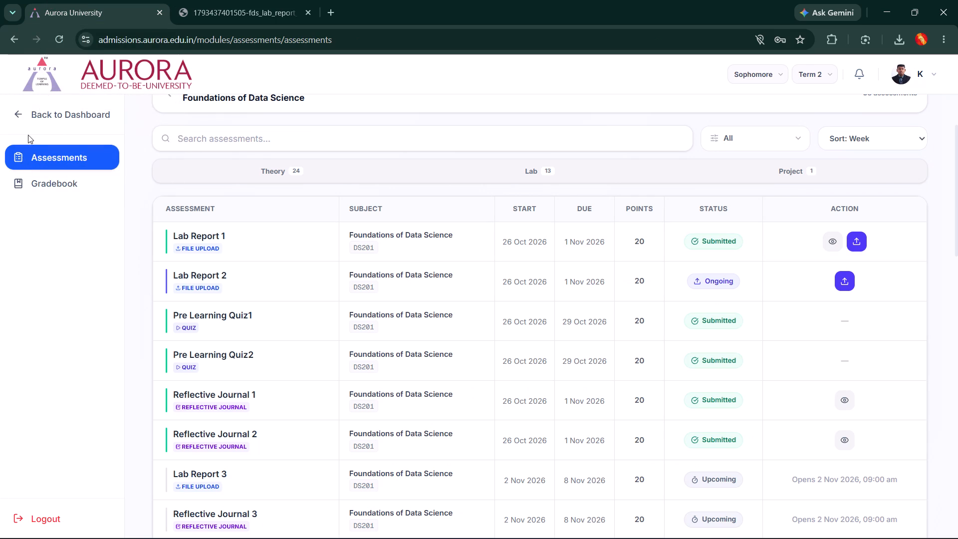
pyautogui.doubleClick(15, 113)
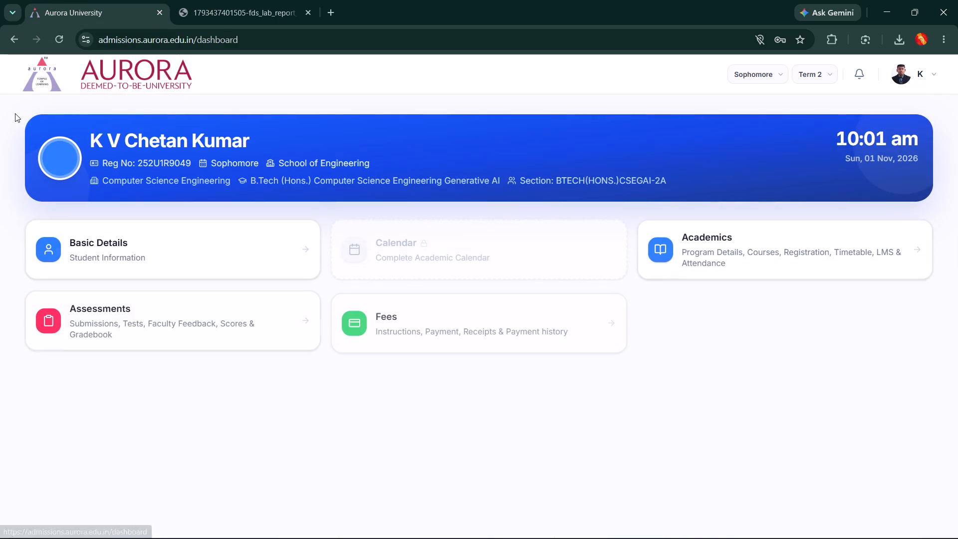
pyautogui.click(154, 335)
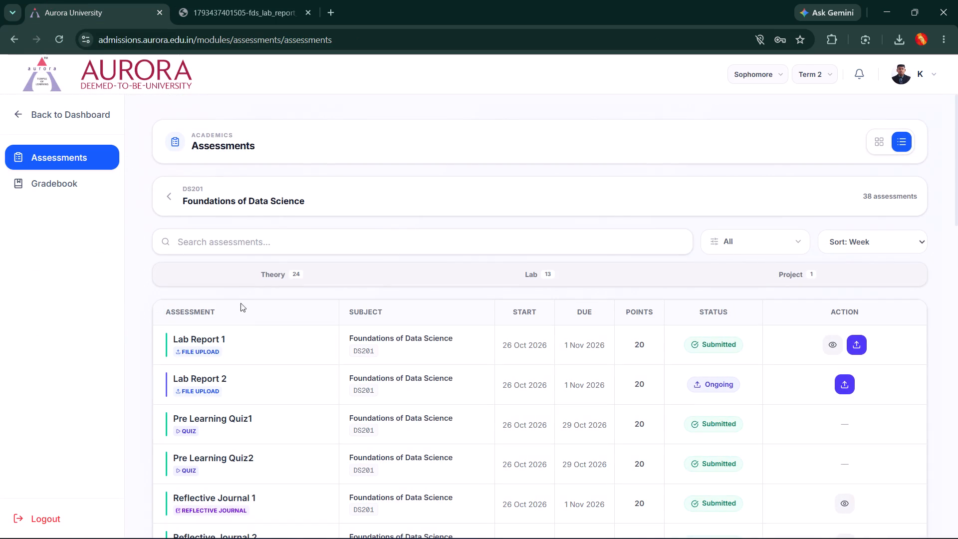